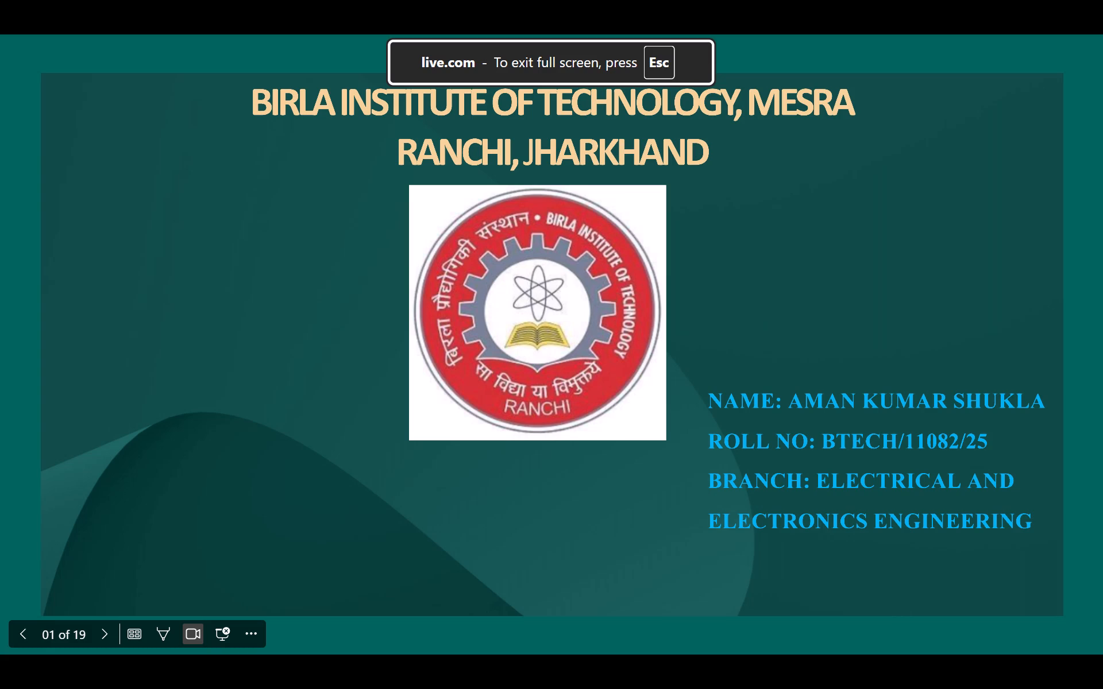
Play the slide show through all 19 slides to review the deck, and exit it at the end.
key("Right")
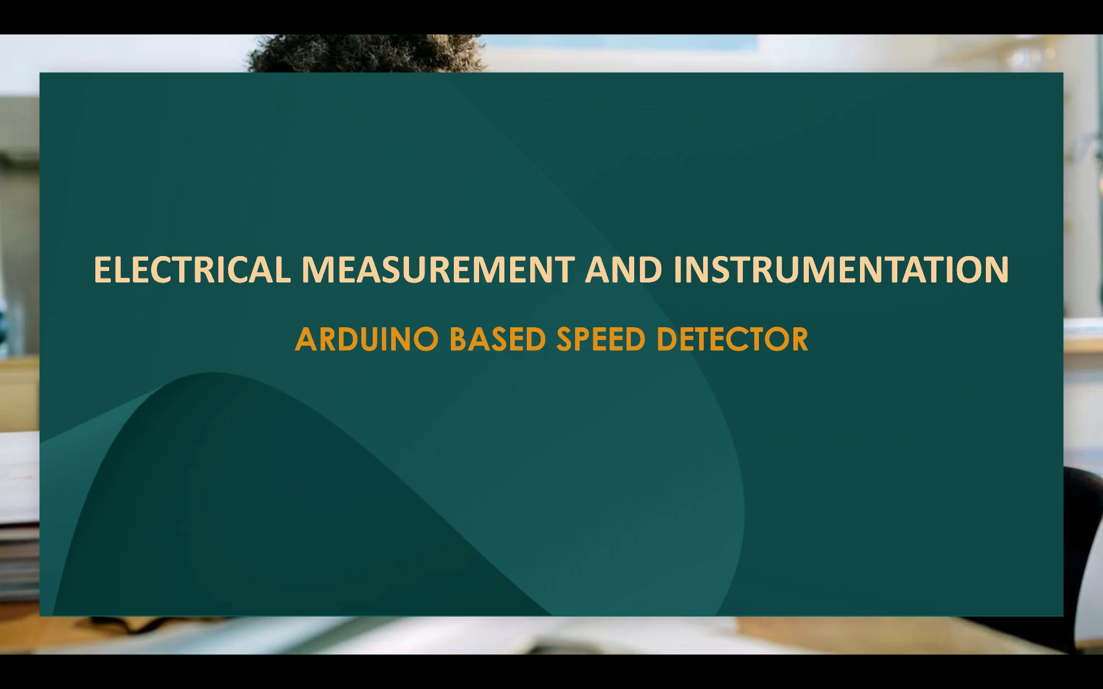
key("Right")
key("Right")
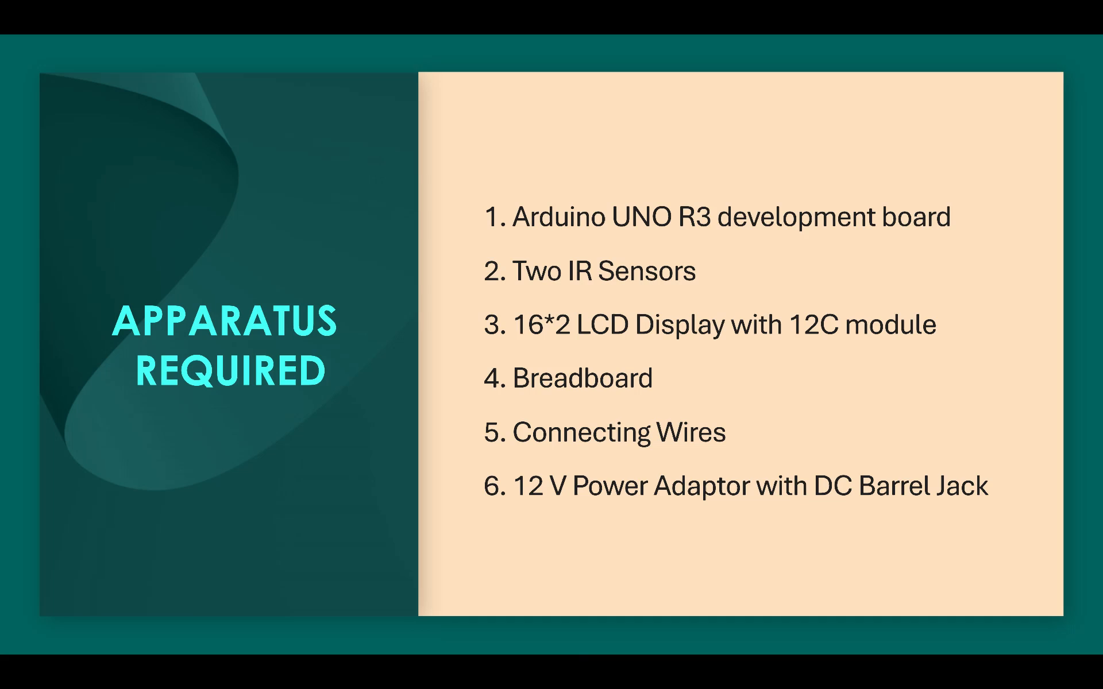
key("Right")
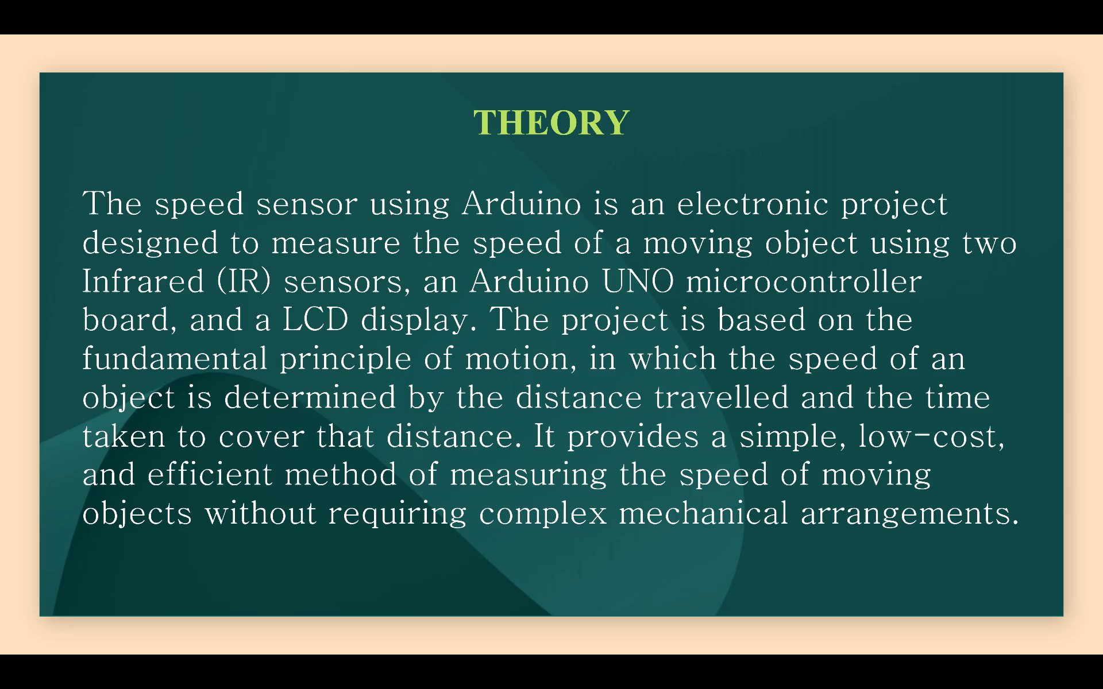
key("Right")
key("Right")
key("Right")
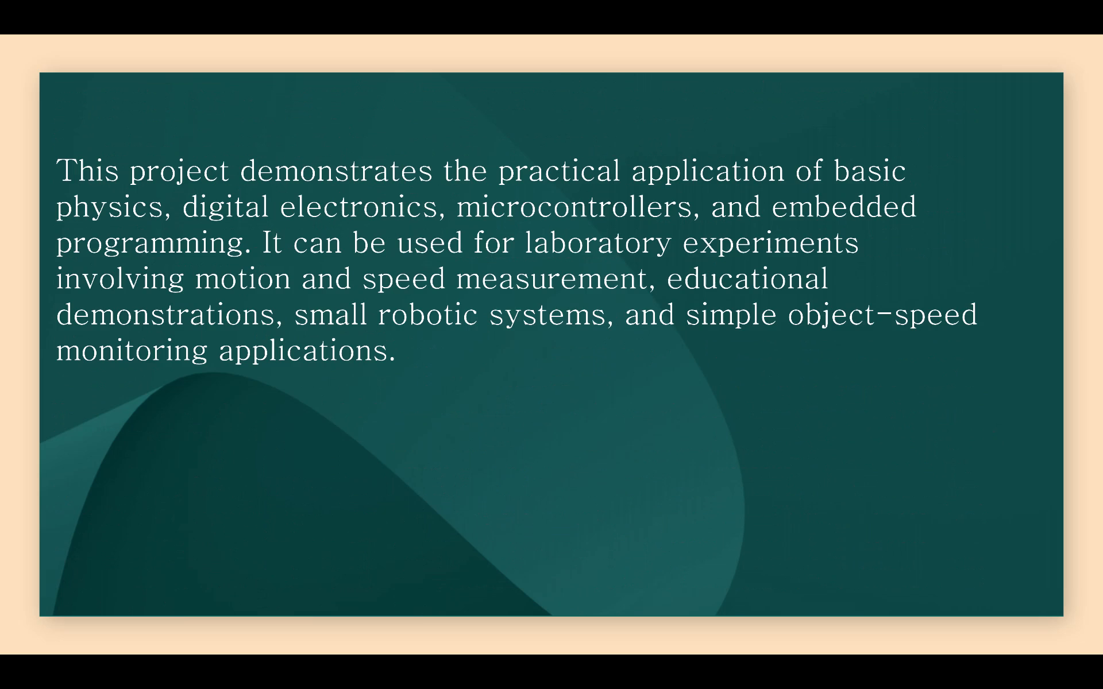
key("Right")
key("Right")
key("Right")
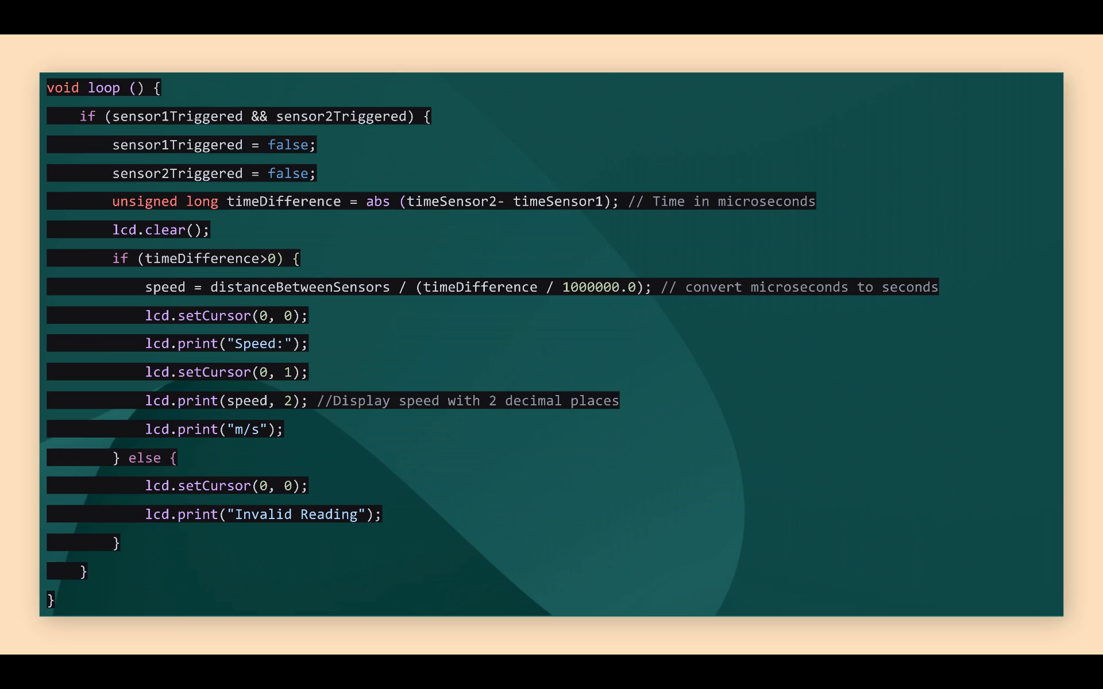
key("Right")
key("Right")
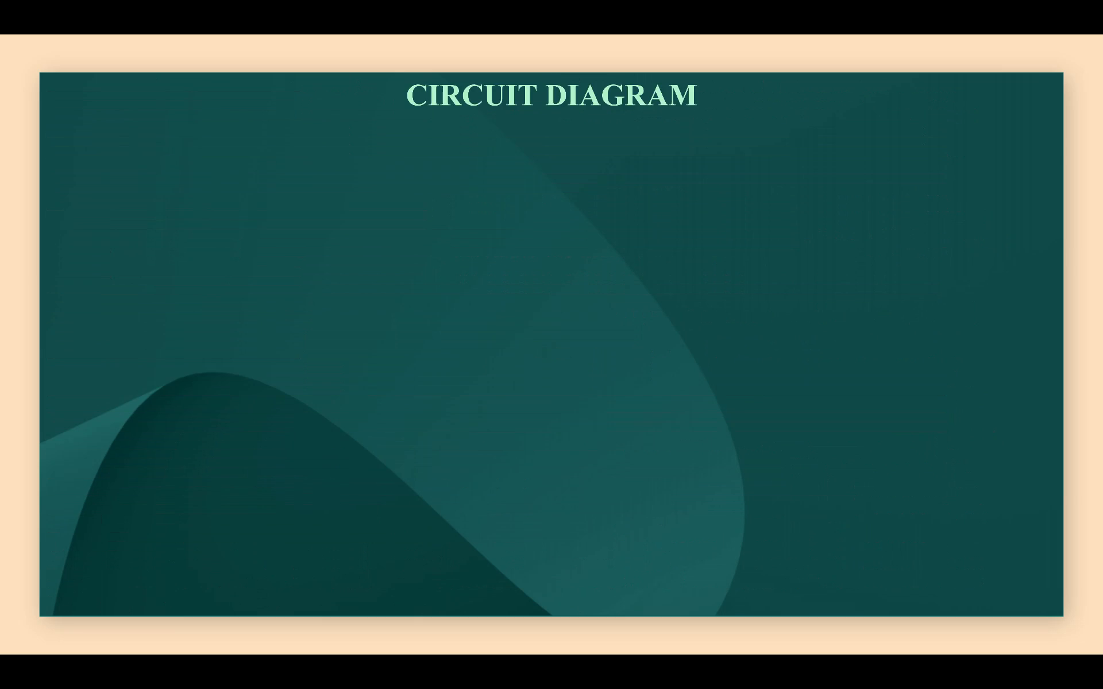
key("Right")
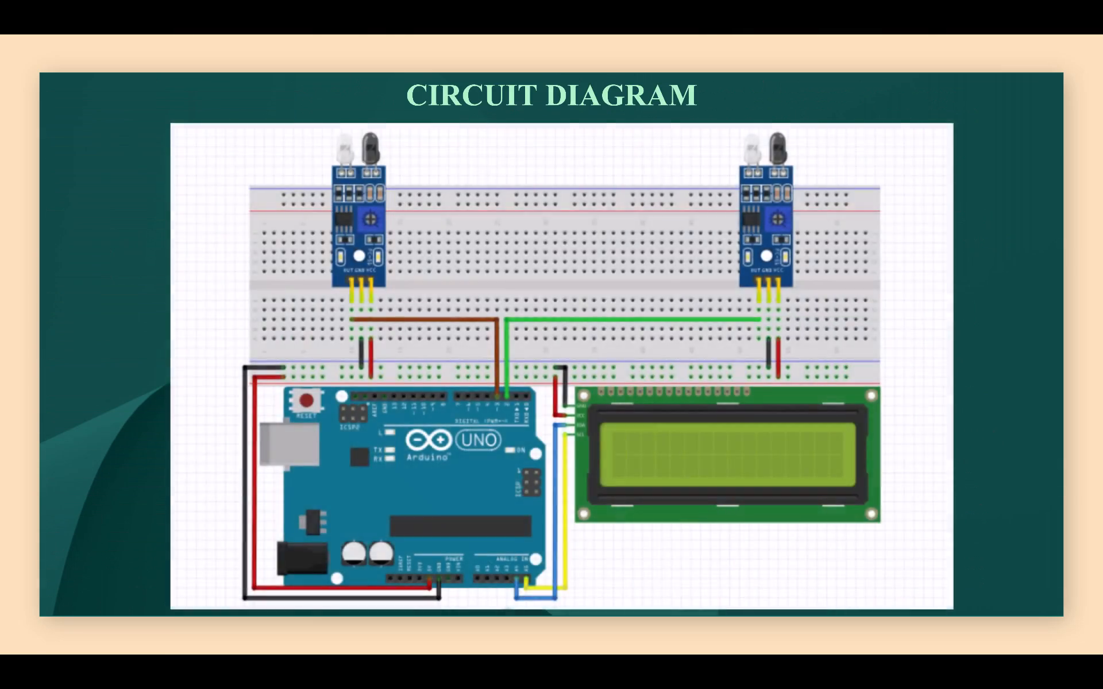
key("Right")
key("Right")
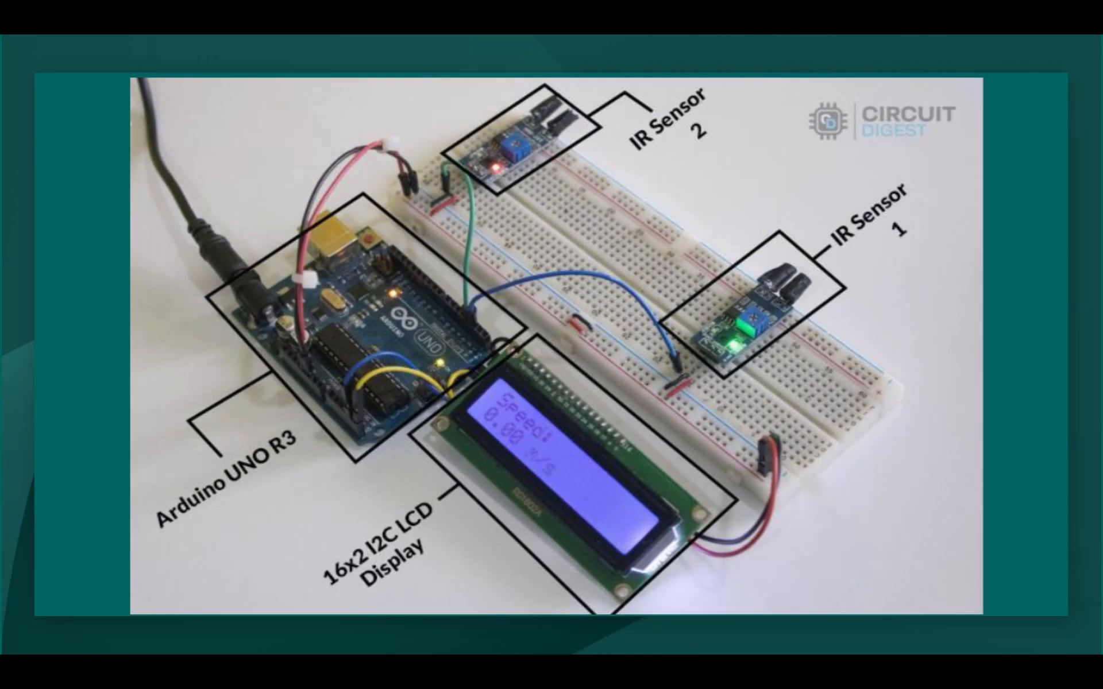
key("Right")
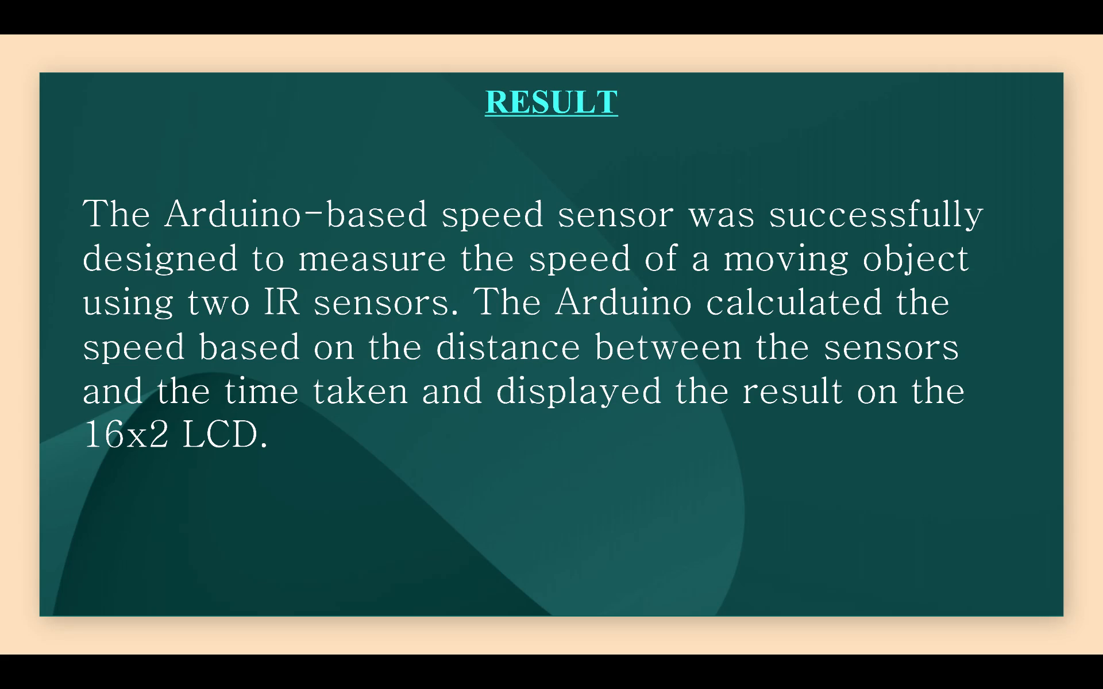
key("Right")
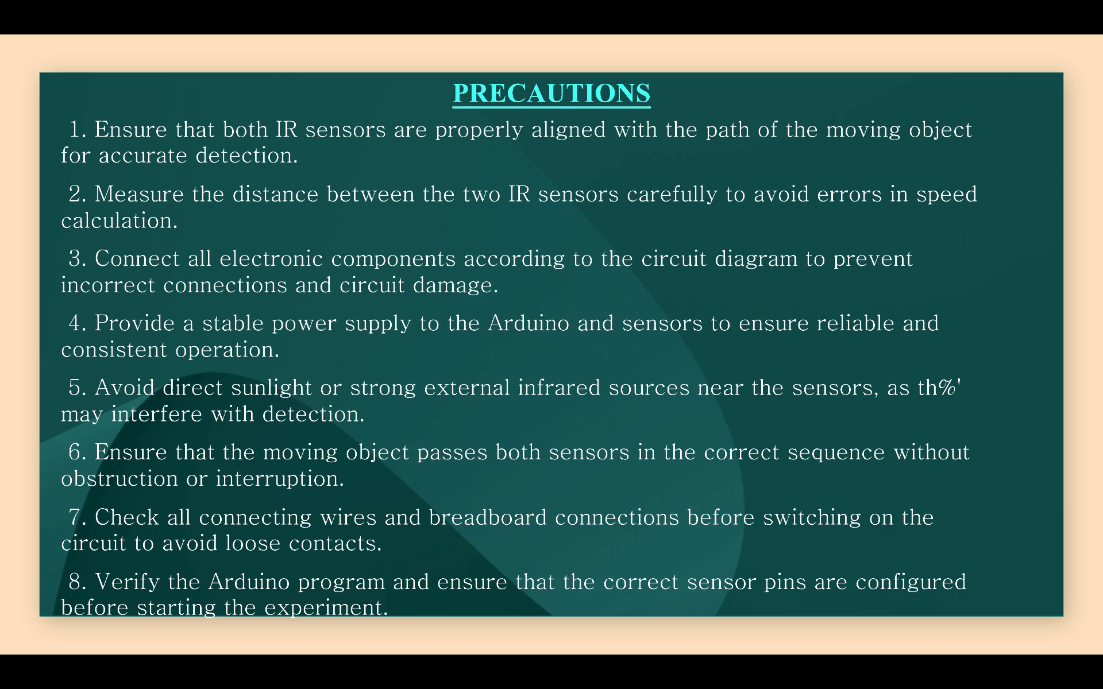
key("Right")
key("Right")
key("Right")
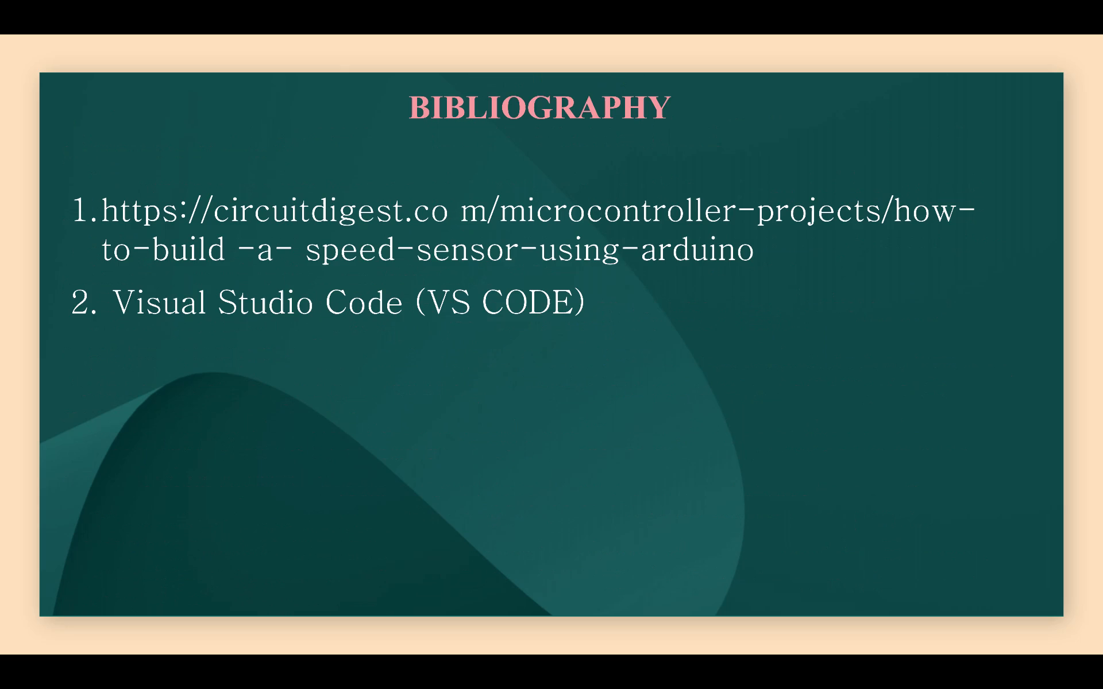
key("Right")
key("Escape")
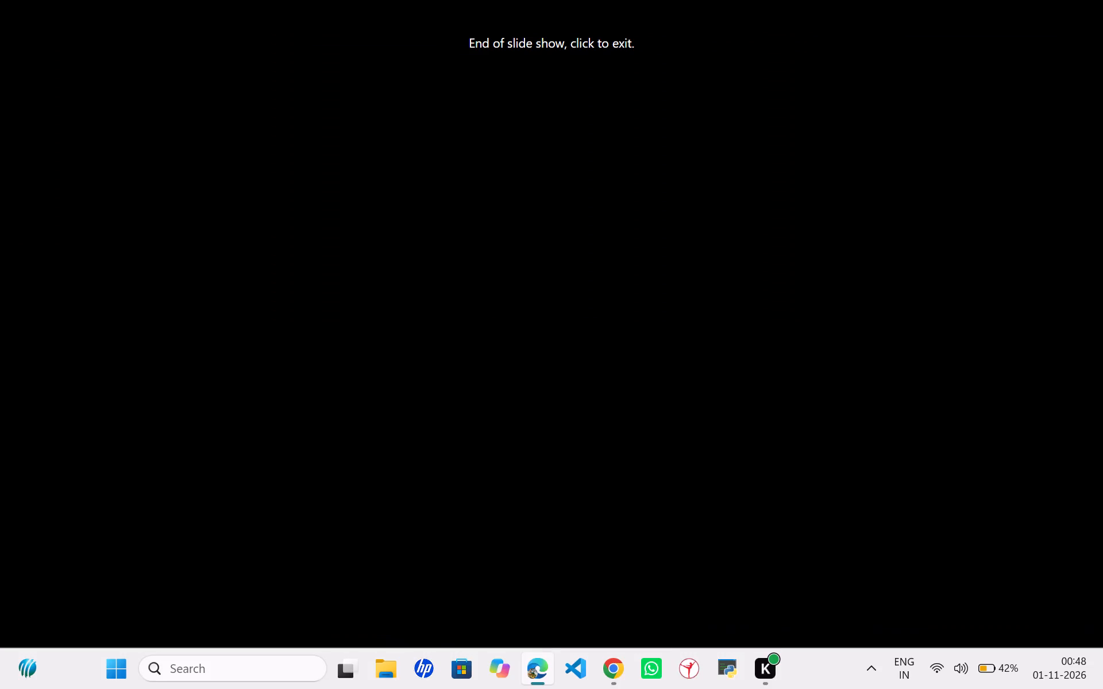
Return to slide 1, the institute title slide, in the editor.
scroll(71, 254, "up", 9)
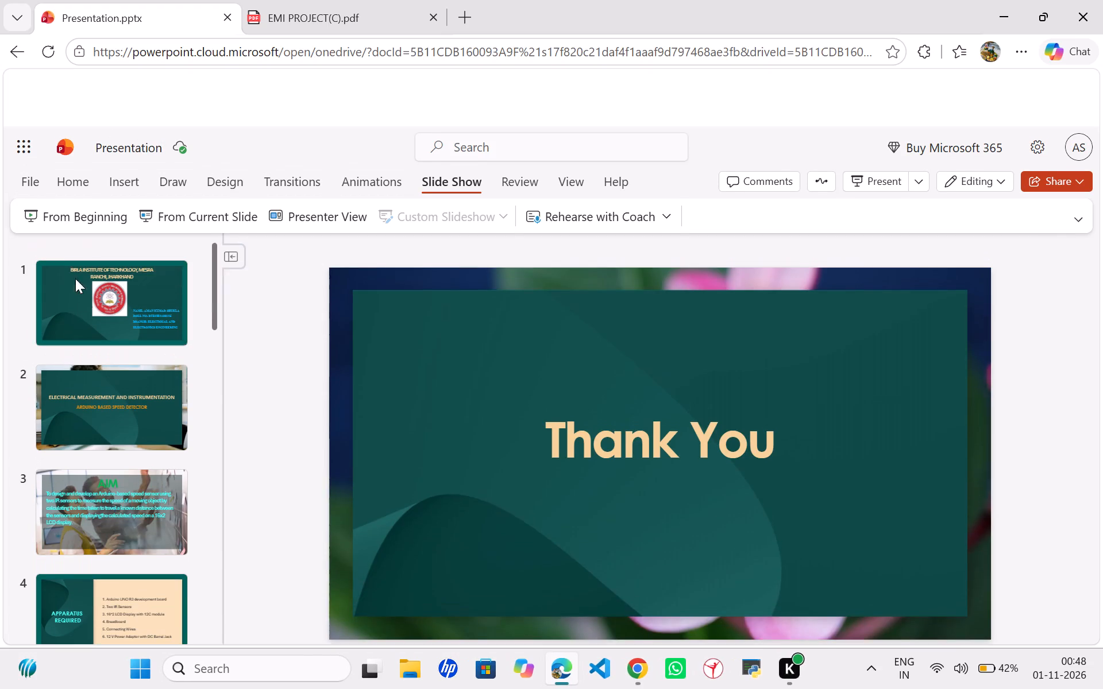
left_click(118, 293)
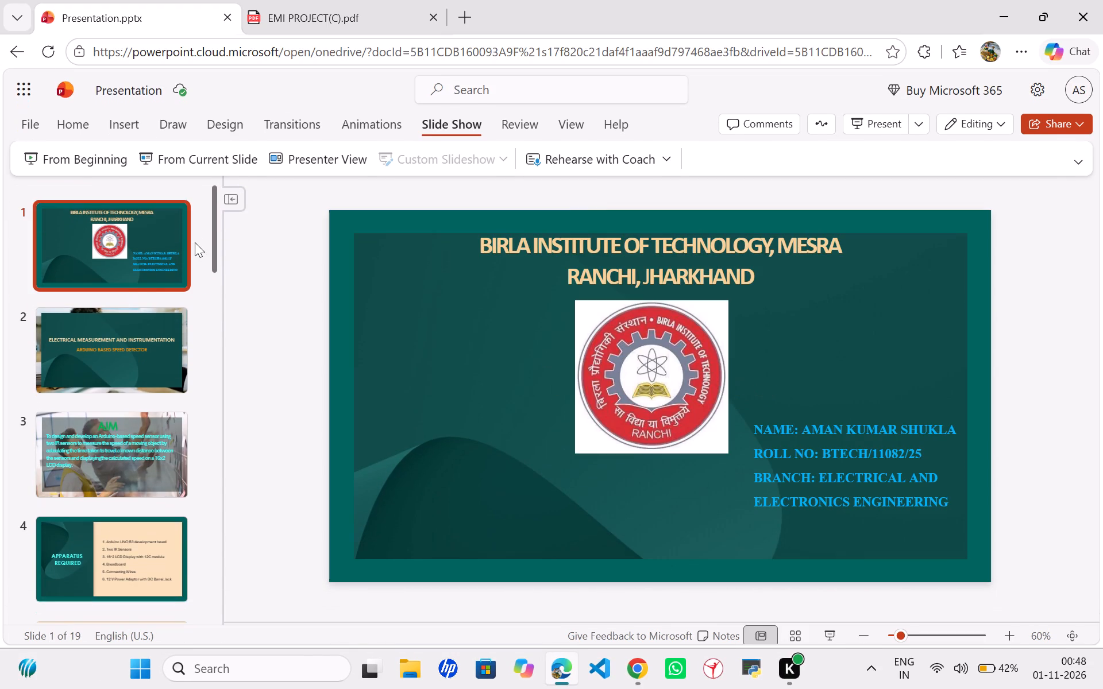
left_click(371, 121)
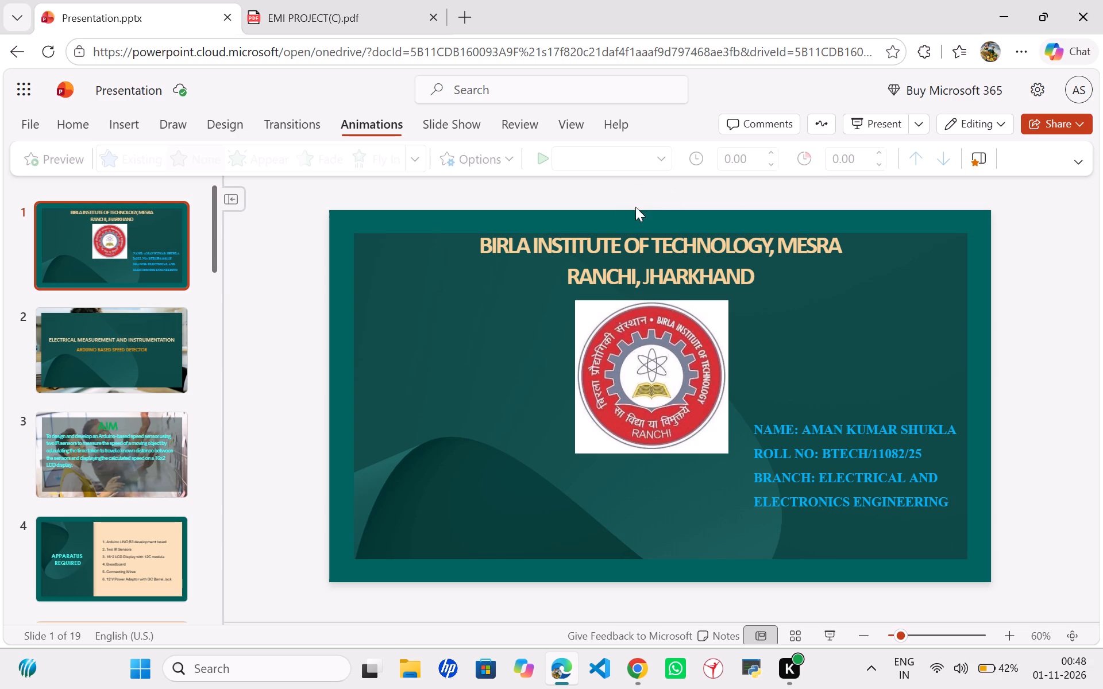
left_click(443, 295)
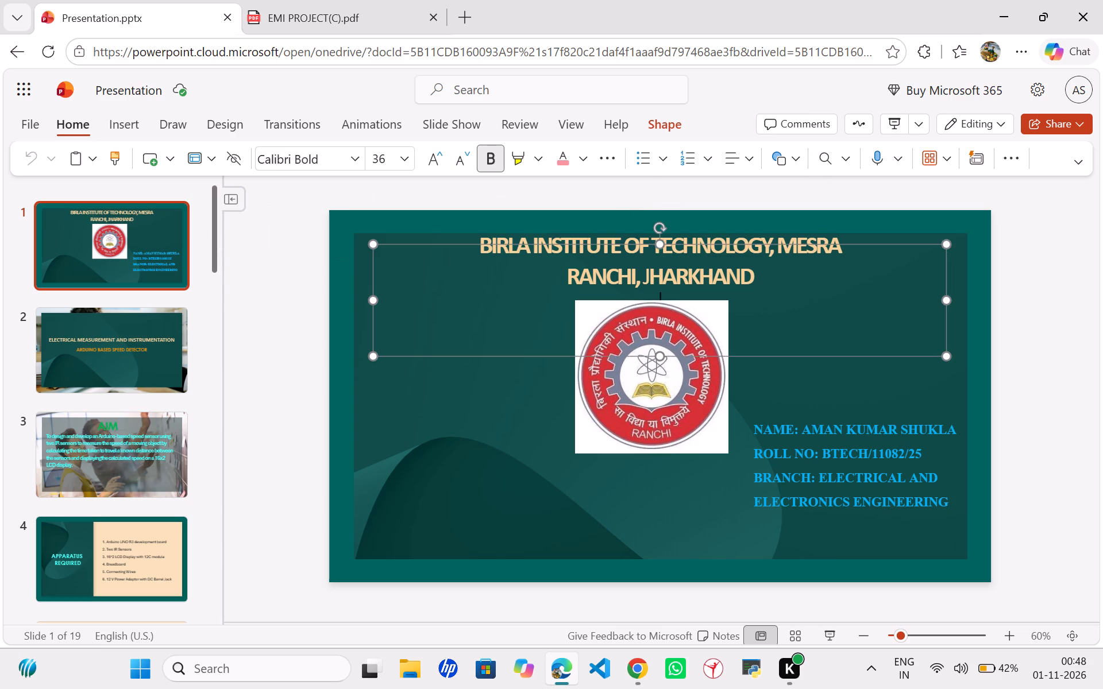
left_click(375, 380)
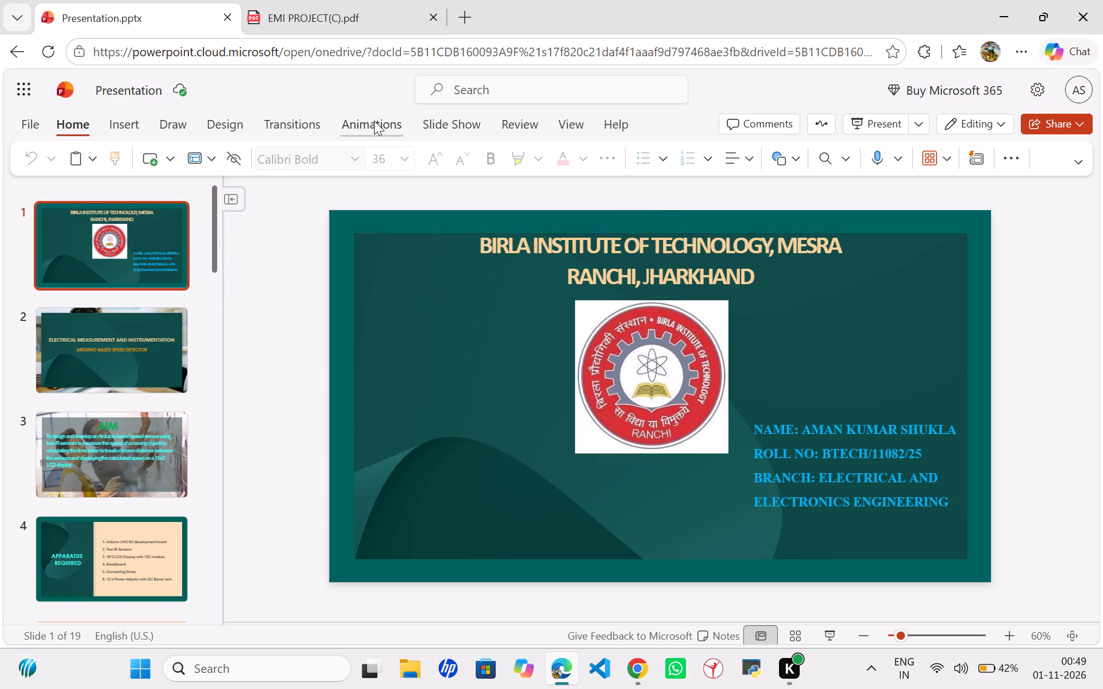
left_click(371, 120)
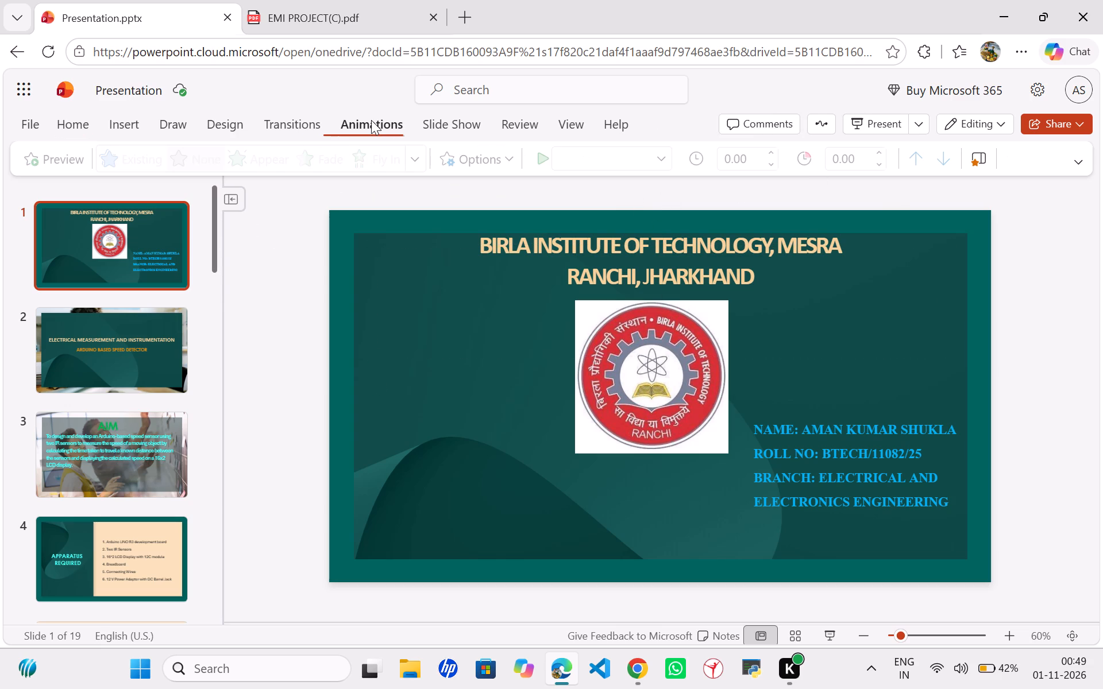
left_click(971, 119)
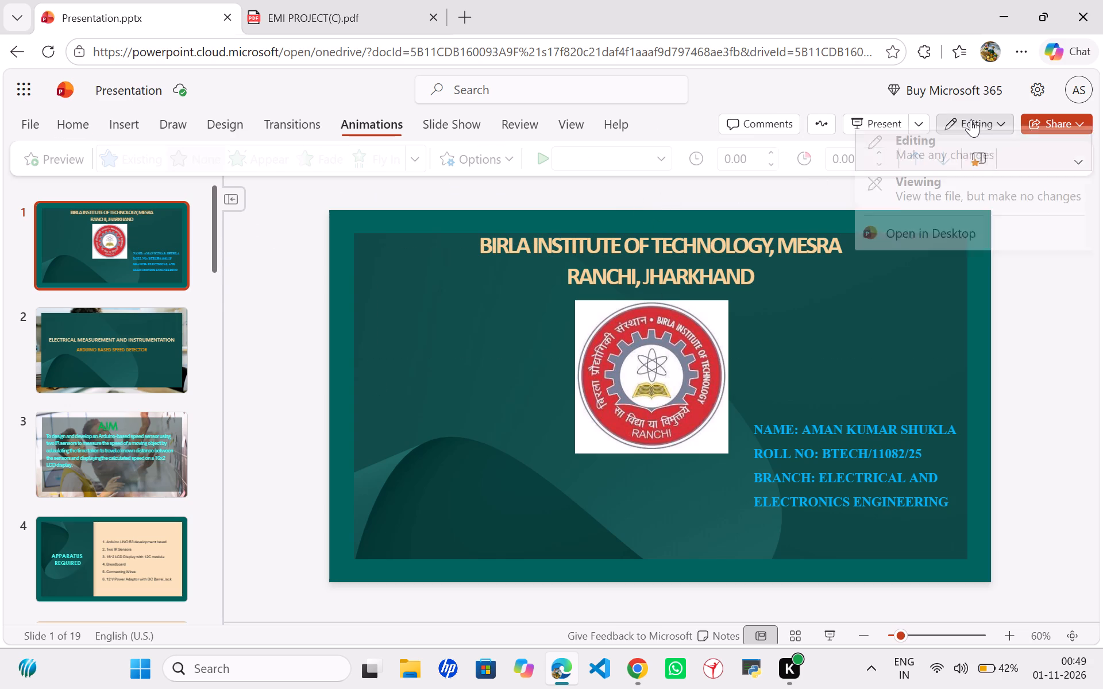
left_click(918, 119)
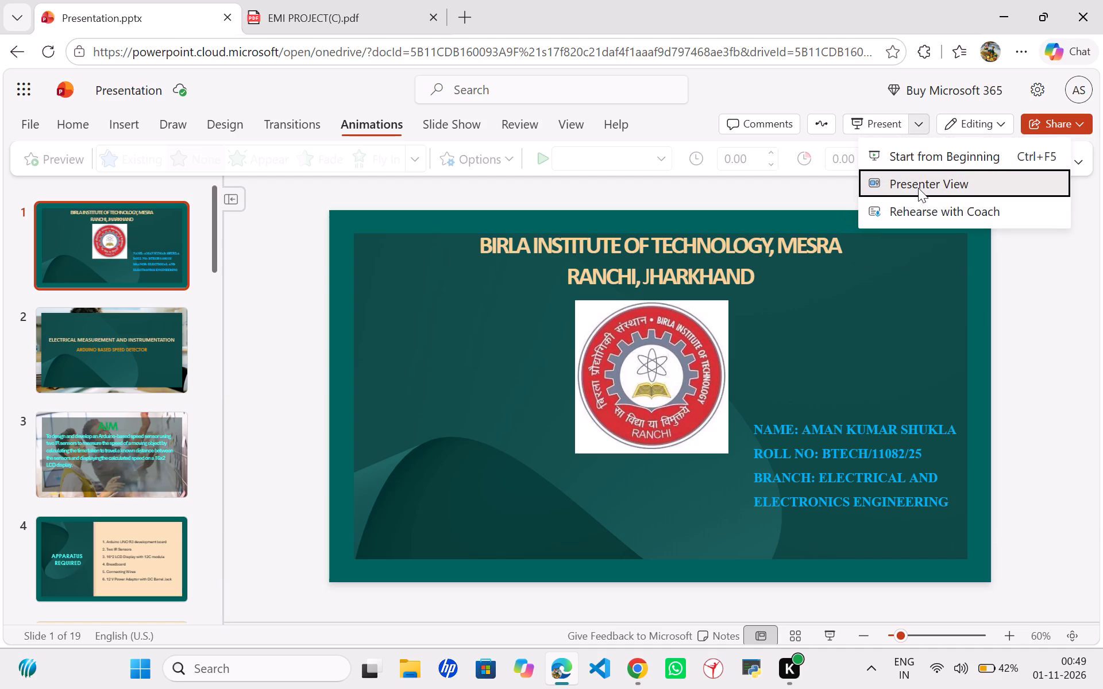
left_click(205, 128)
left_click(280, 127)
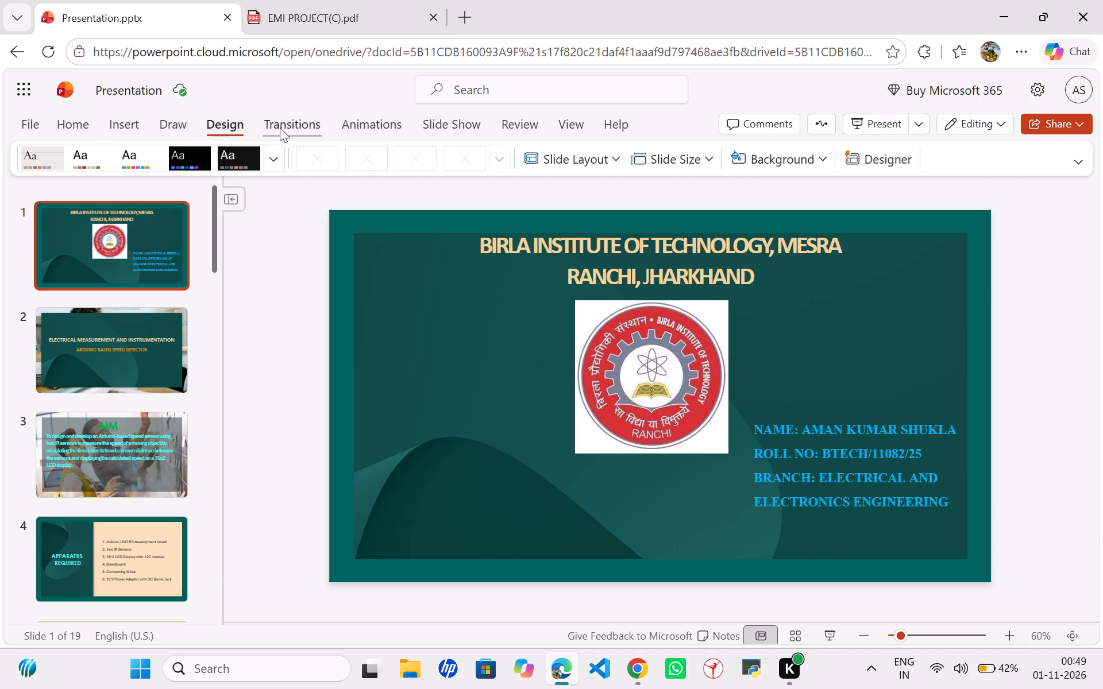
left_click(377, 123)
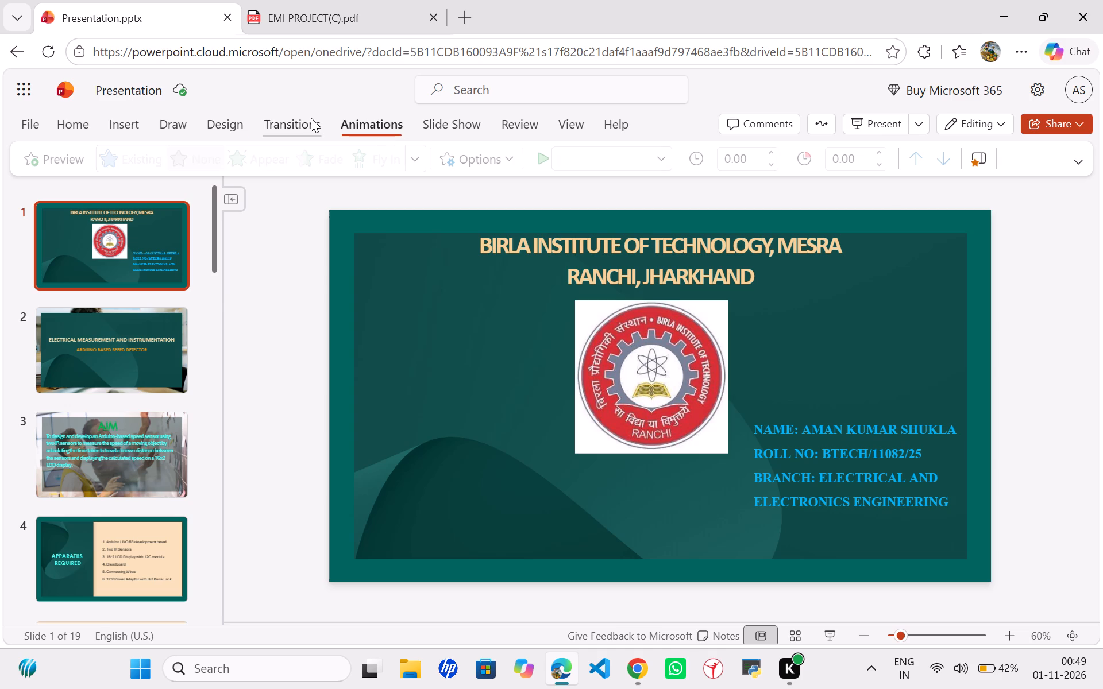
Apply the Curtains transition to slide 1.
left_click(311, 118)
left_click(531, 154)
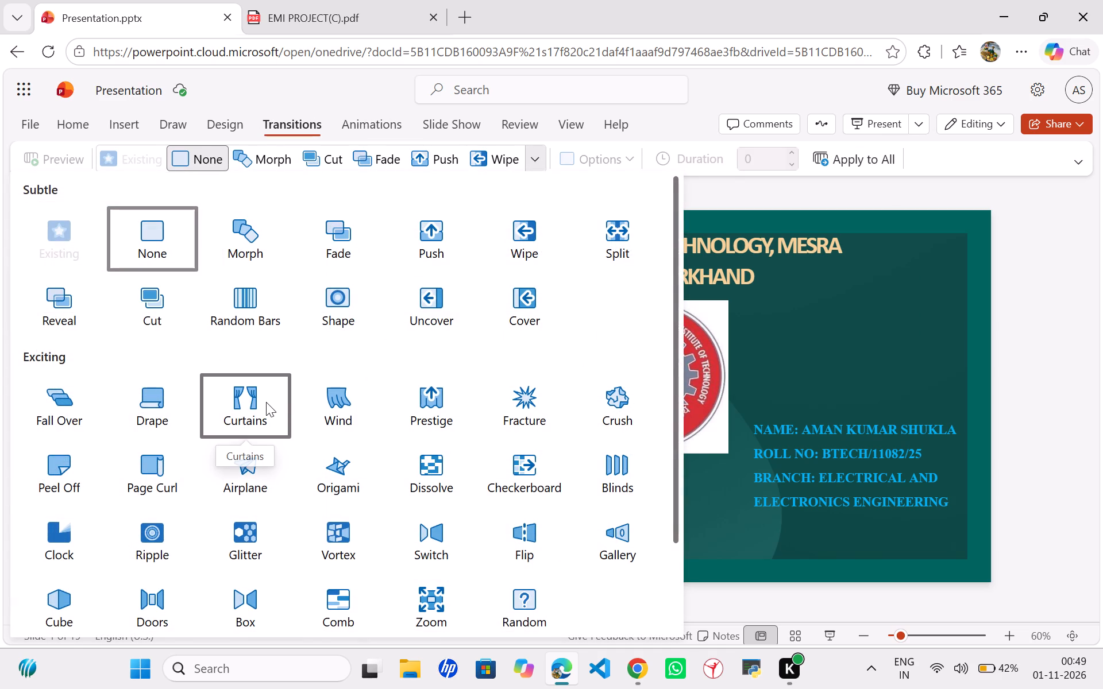
left_click(266, 402)
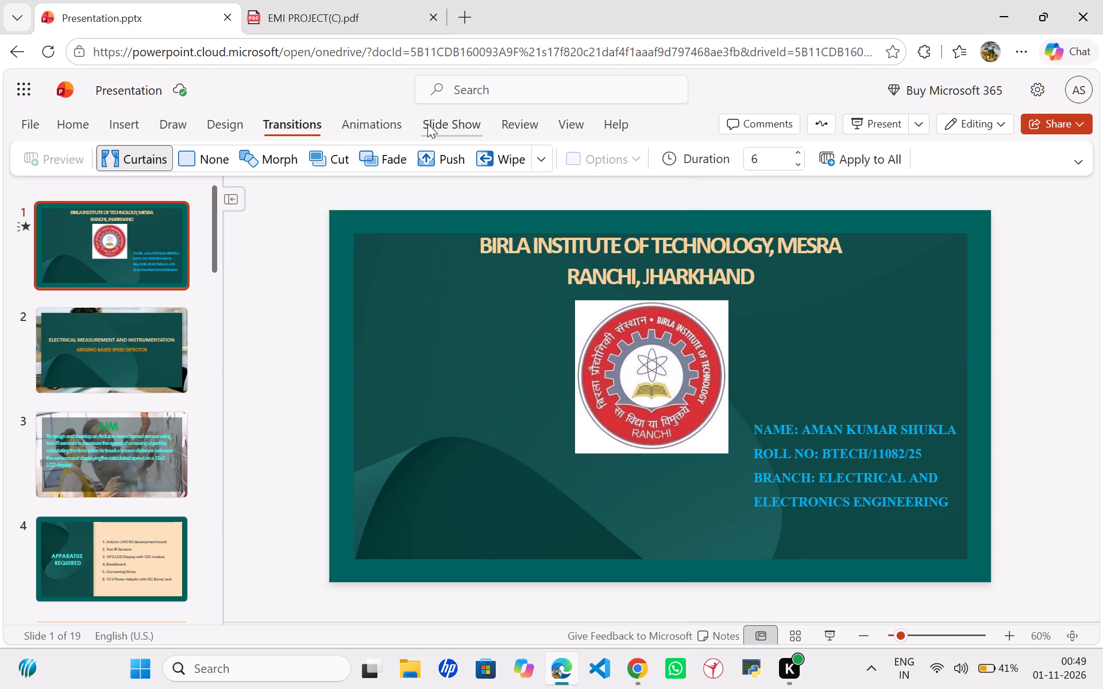
Decline the subtitles offer and play the show from the beginning, moving back and forth between slides 1 and 2 to check the transition.
left_click(456, 124)
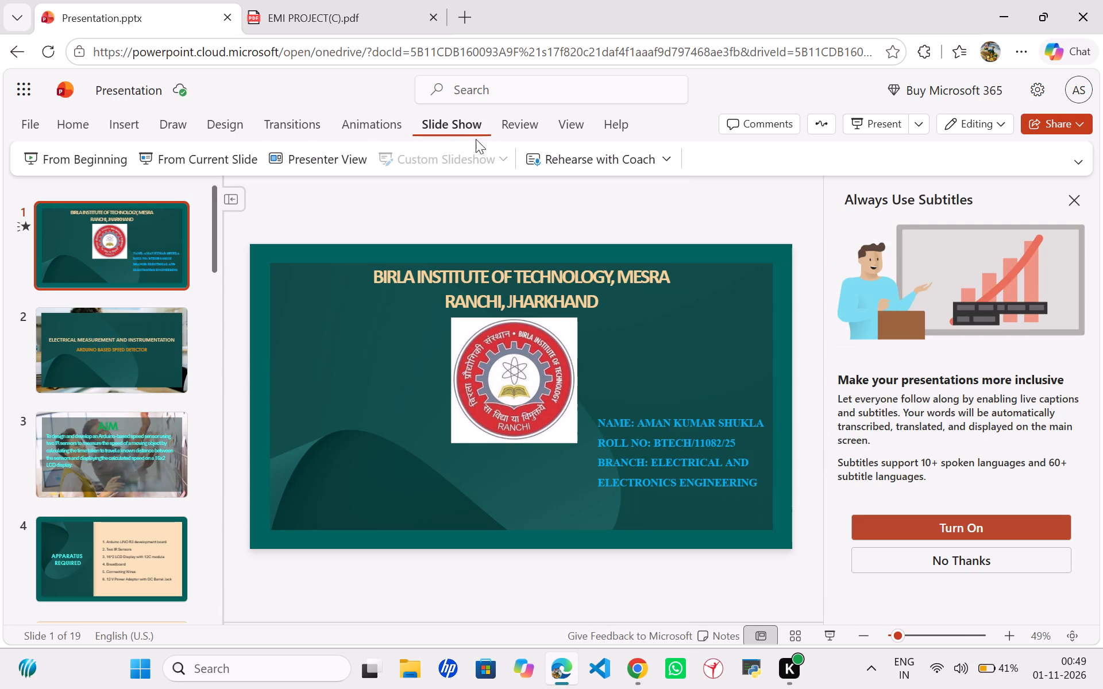
left_click(912, 567)
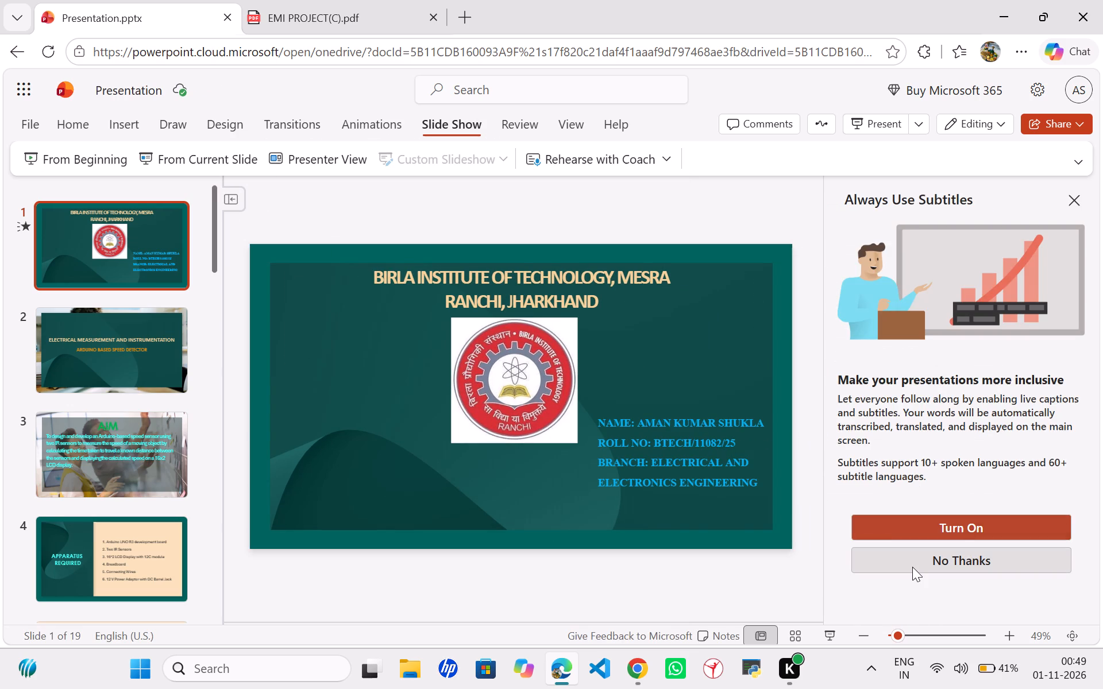
left_click(101, 156)
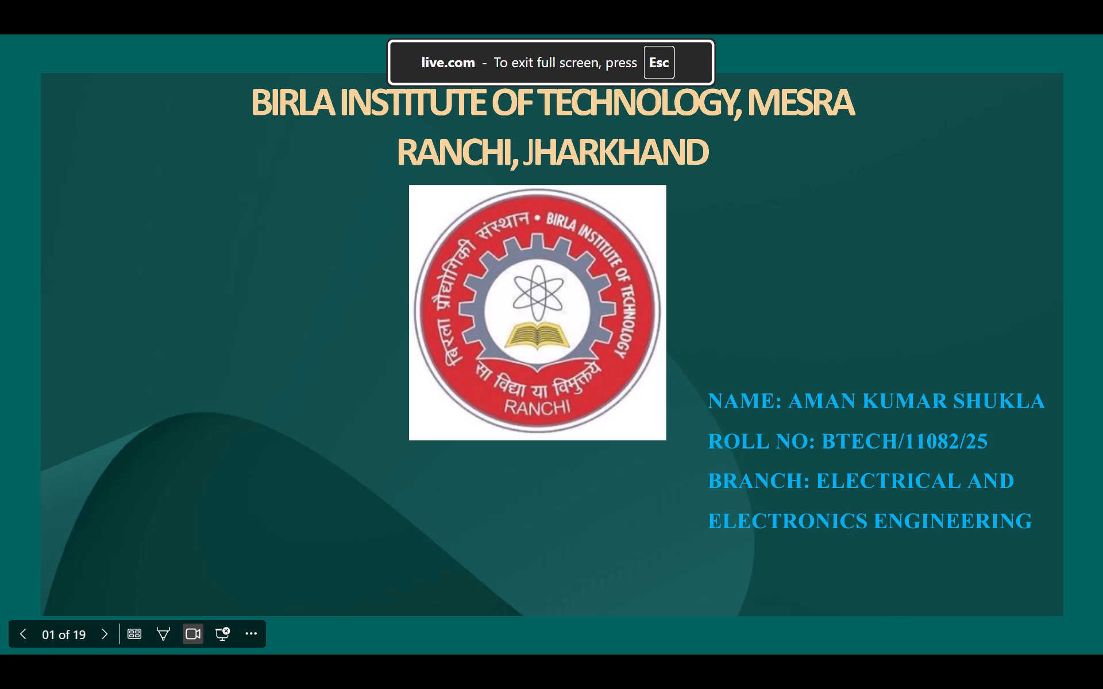
key("Right")
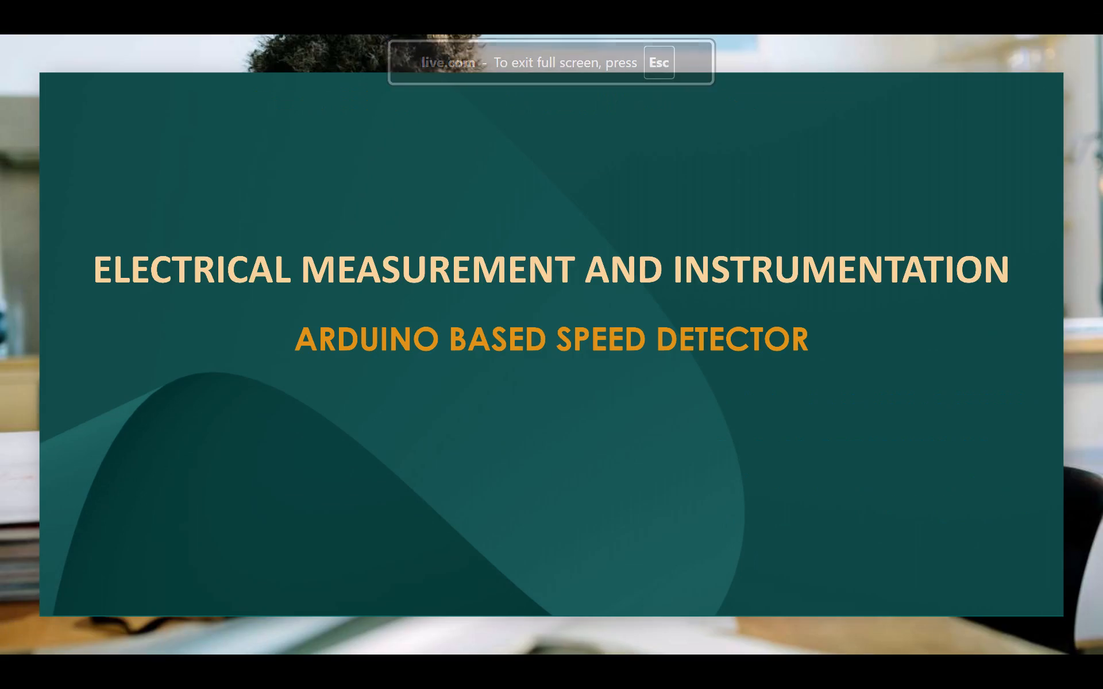
key("Left")
key("Right")
key("Left")
key("Right")
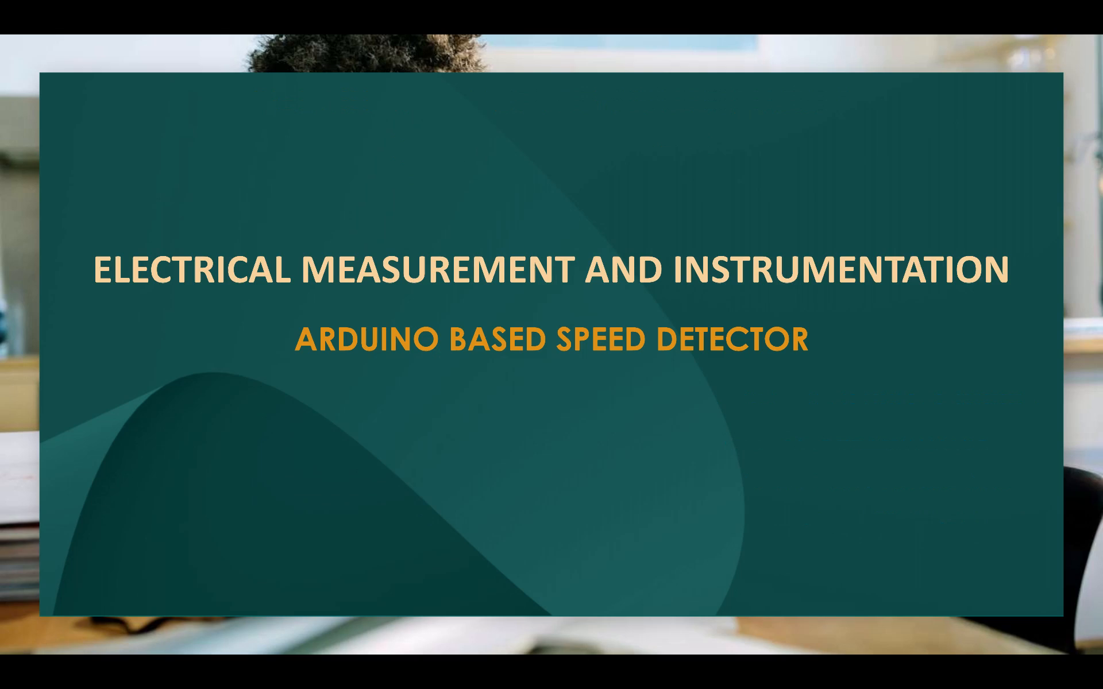
key("Escape")
Set the duration of slide 1's Curtains transition to 1.
left_click(113, 266)
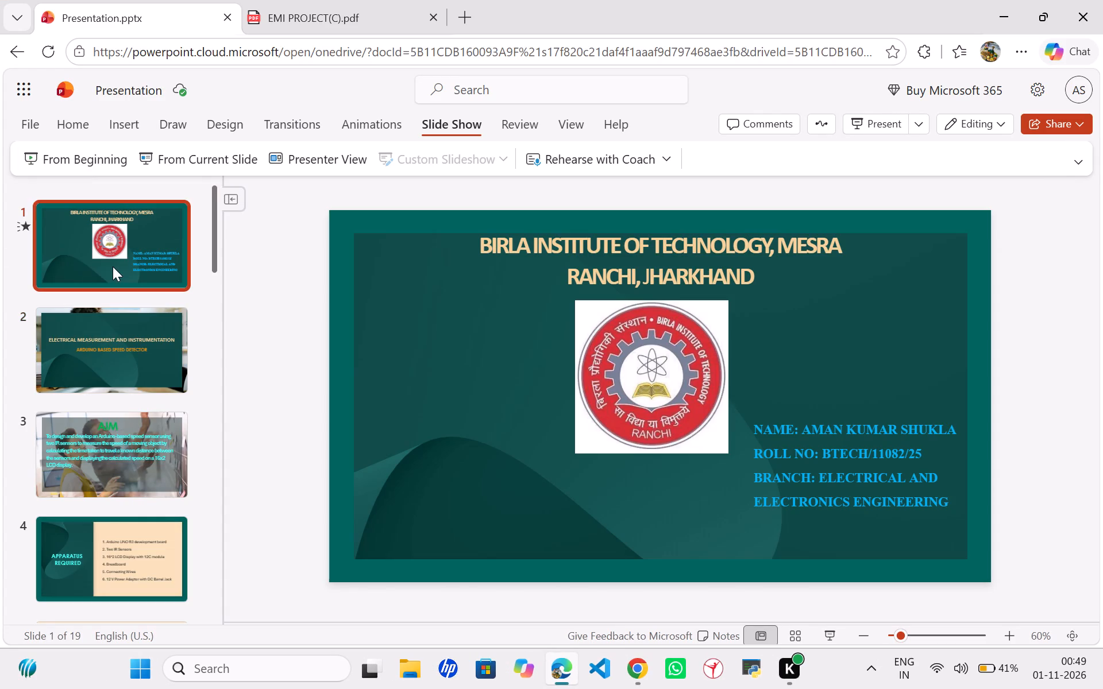
left_click(306, 116)
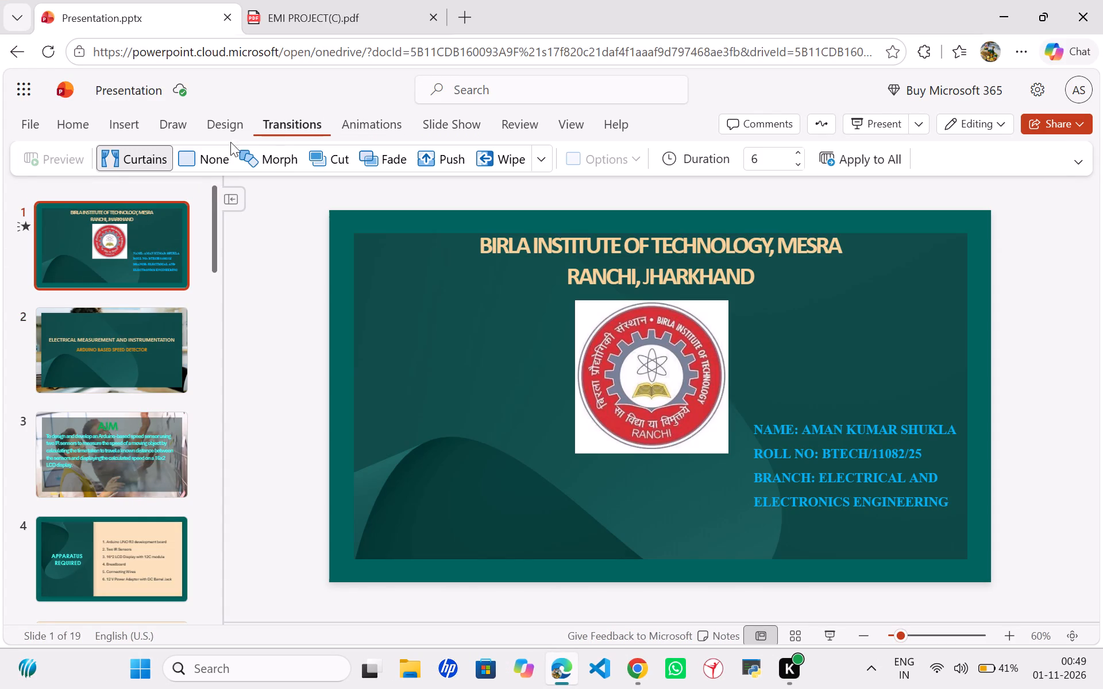
left_click(770, 152)
key("BackSpace")
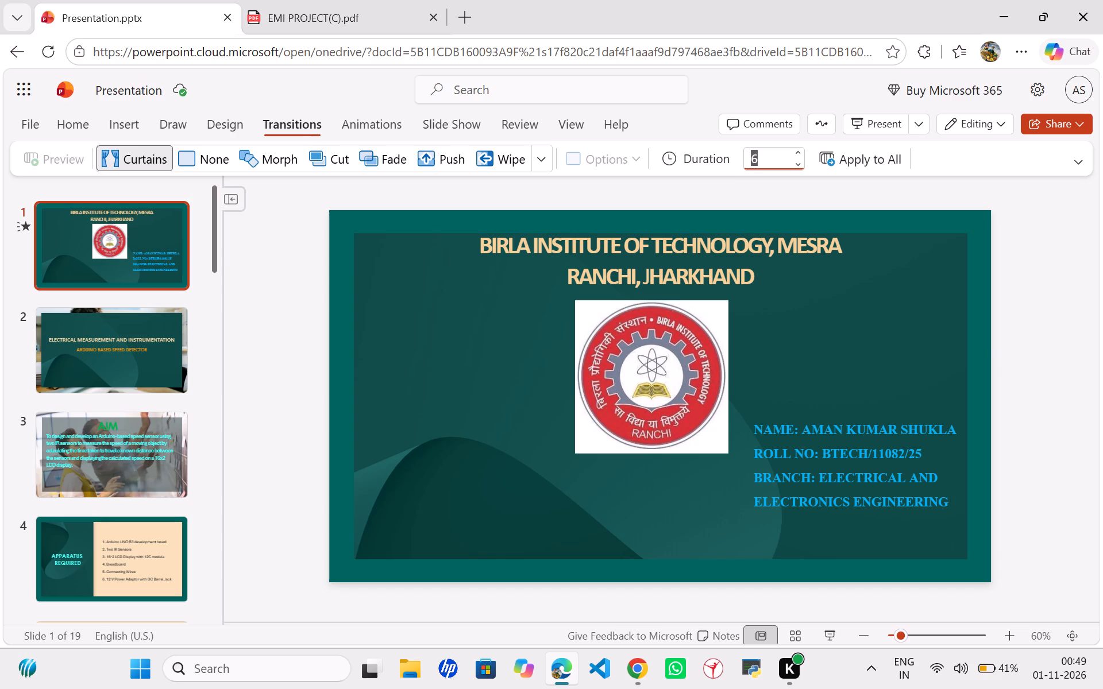
key("1")
key("Return")
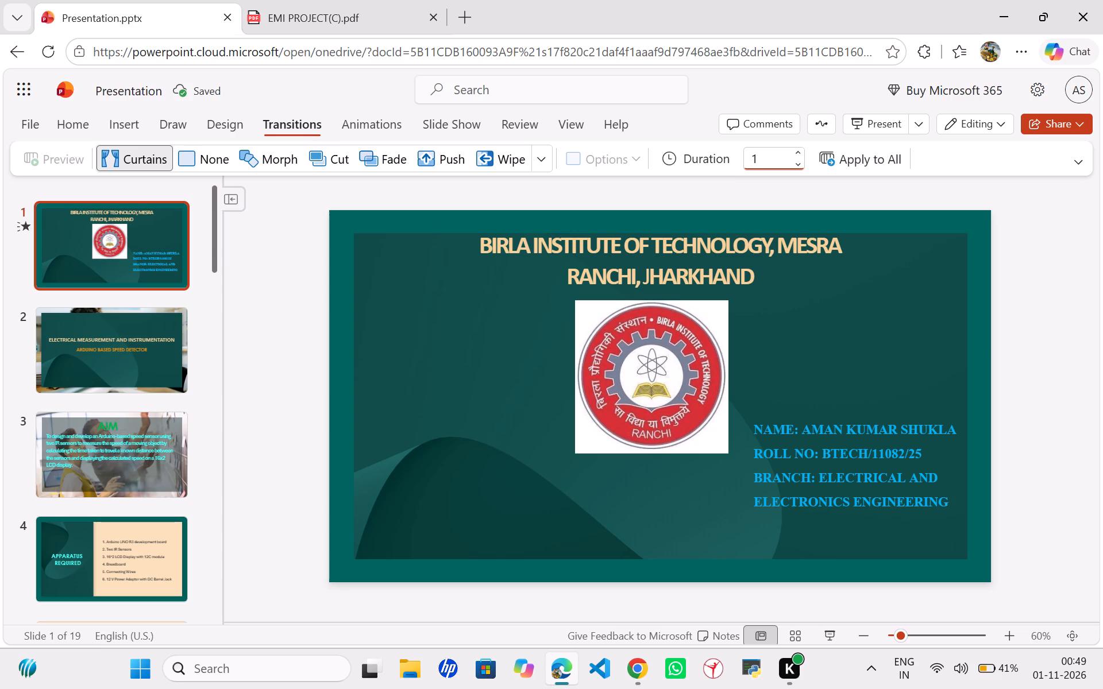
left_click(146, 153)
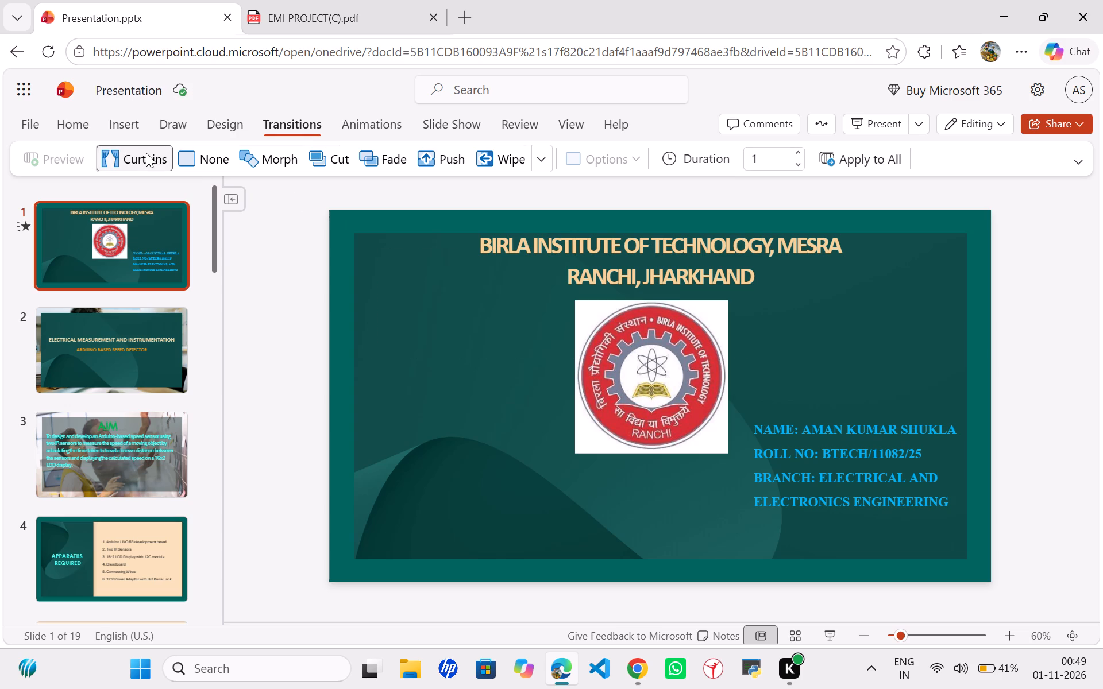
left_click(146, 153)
Apply the Fracture transition to slide 2, the Electrical Measurement and Instrumentation slide.
left_click(45, 168)
left_click(141, 342)
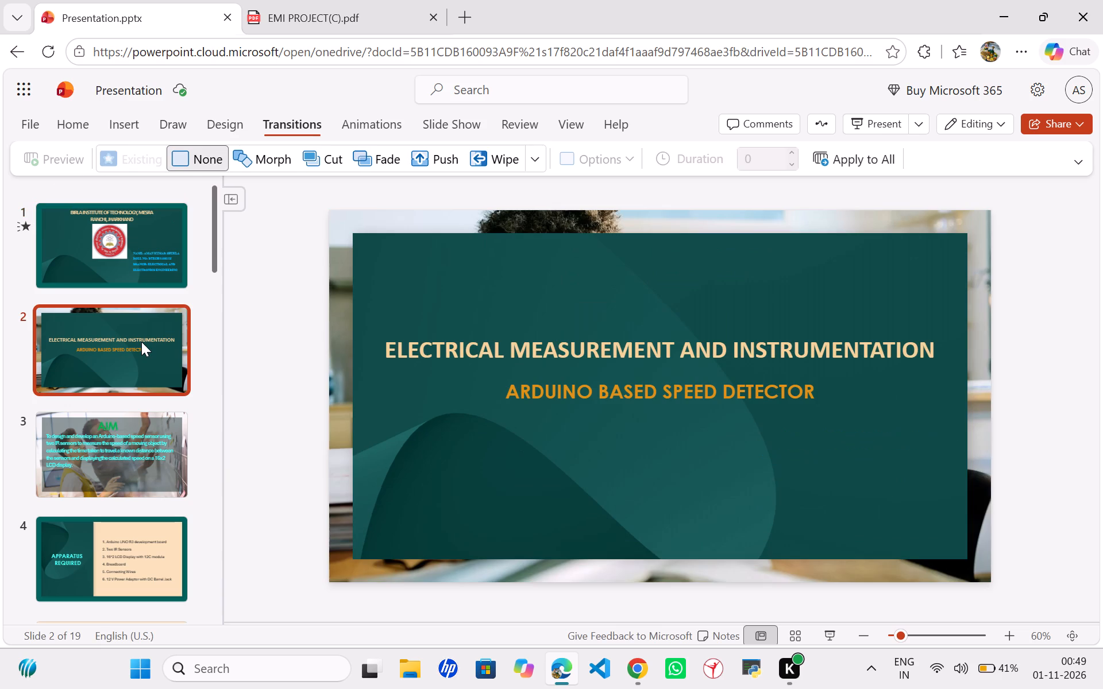
left_click(544, 158)
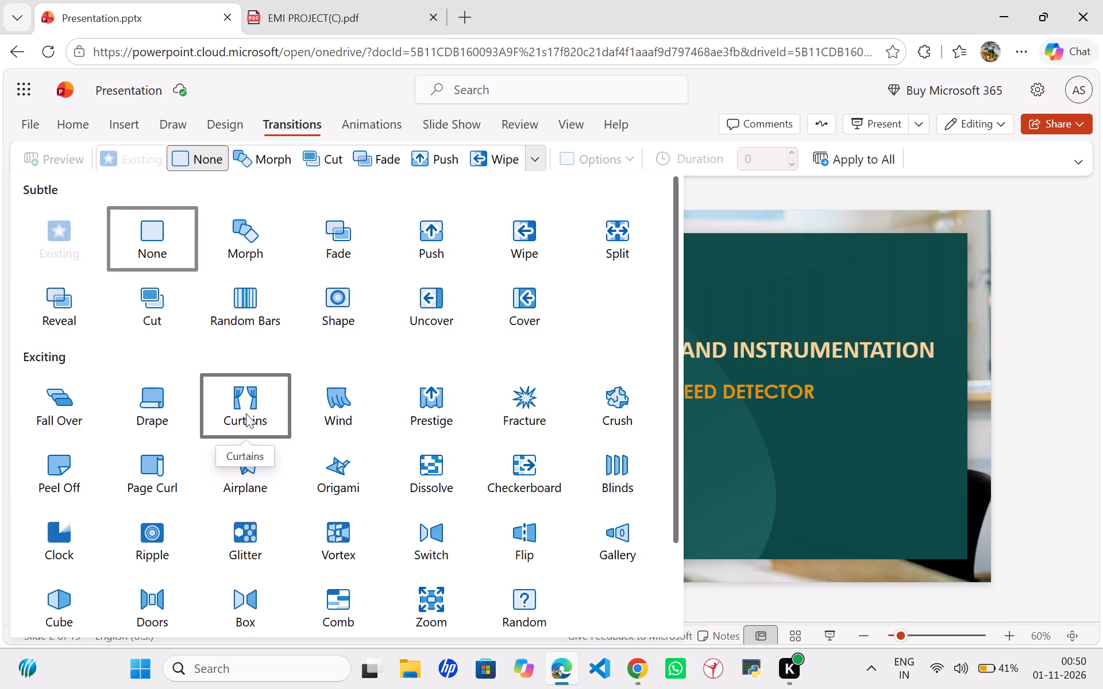
left_click(507, 389)
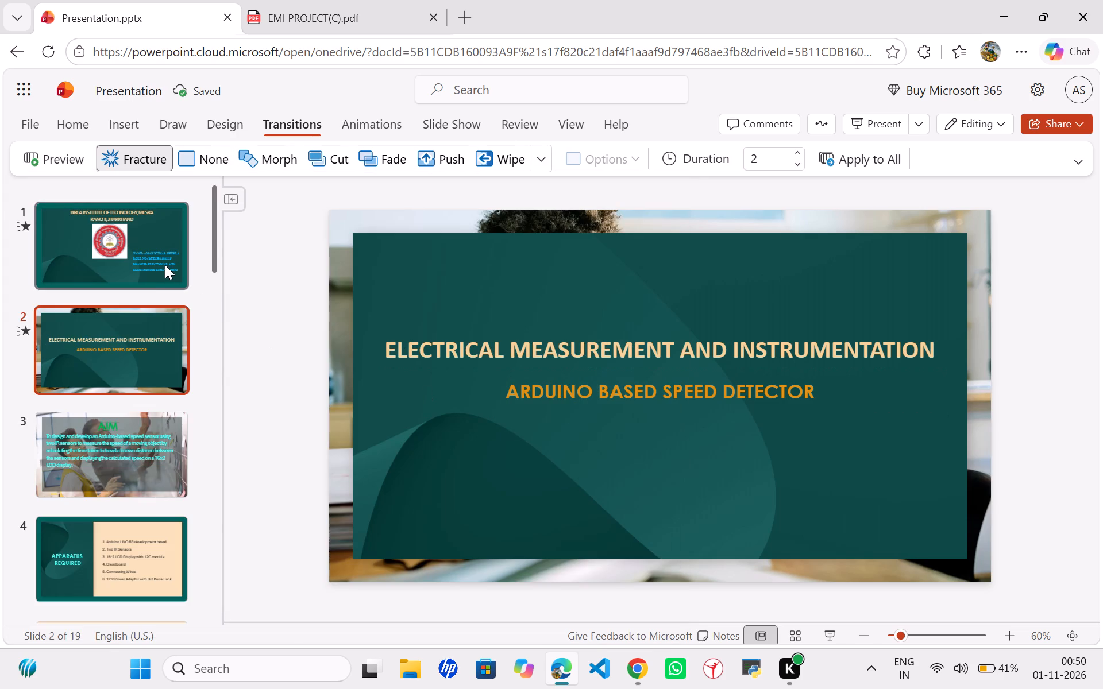
Play the show from the beginning, advance to slide 2 to check its transition, and exit back to the editor.
left_click(466, 130)
left_click(83, 161)
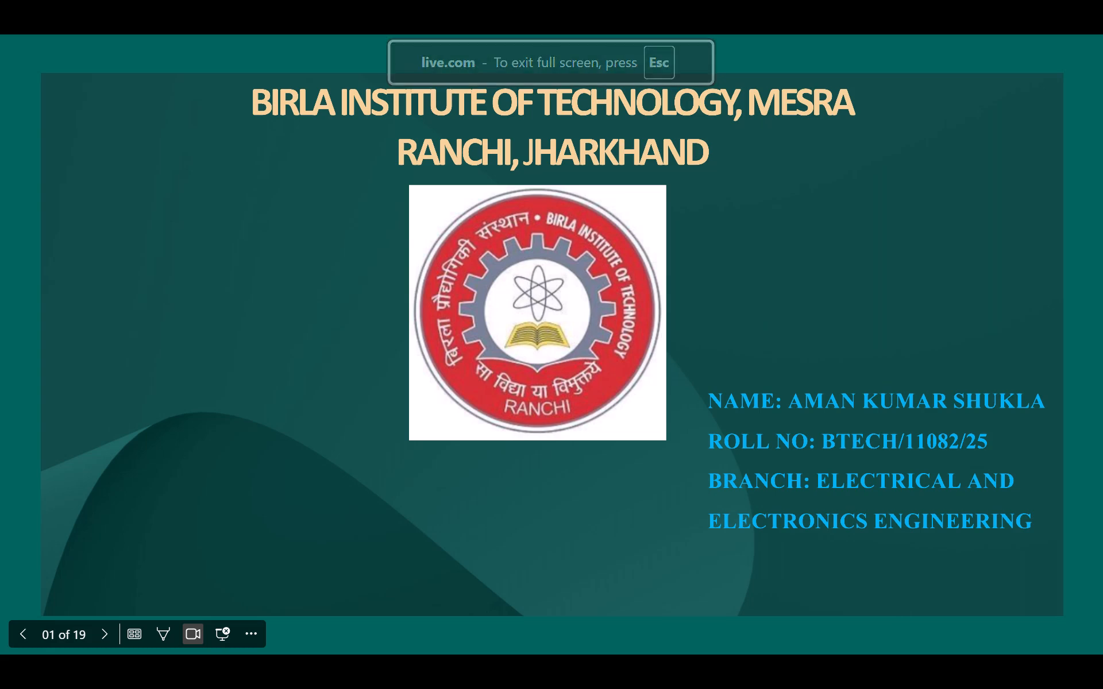
key("Right")
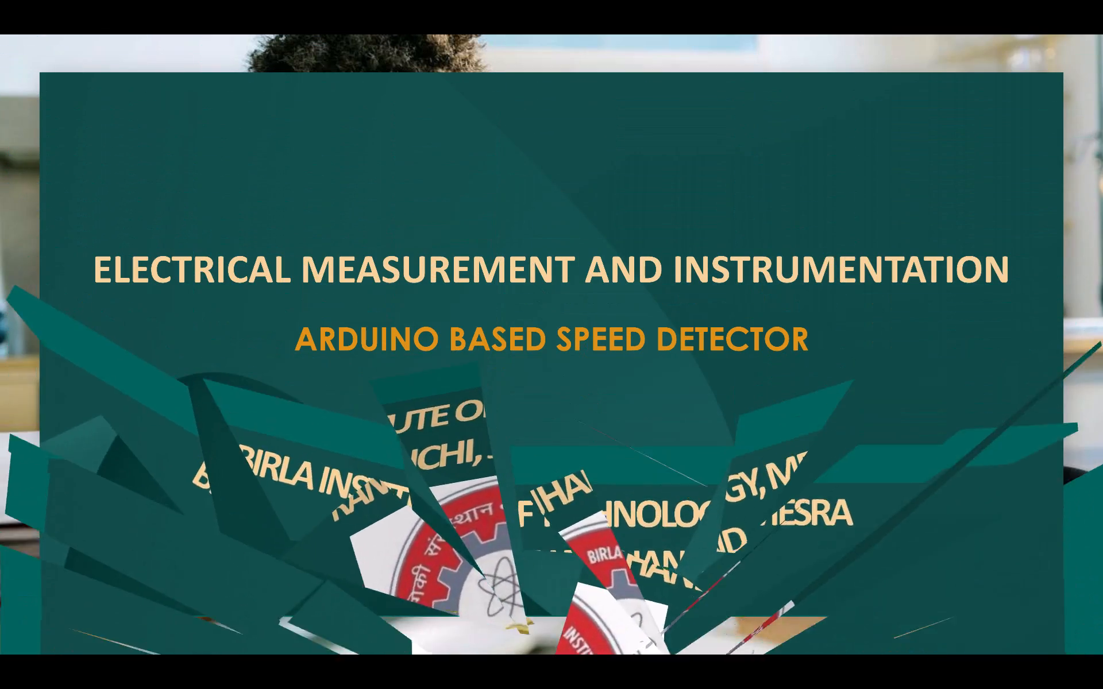
key("grave")
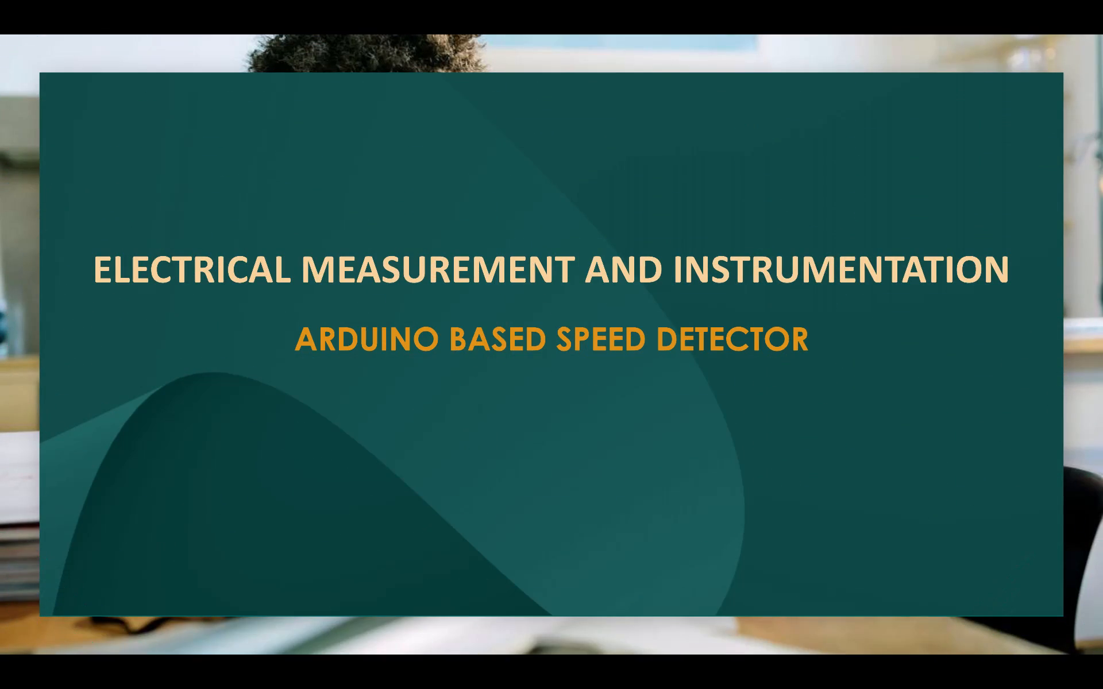
key("Escape")
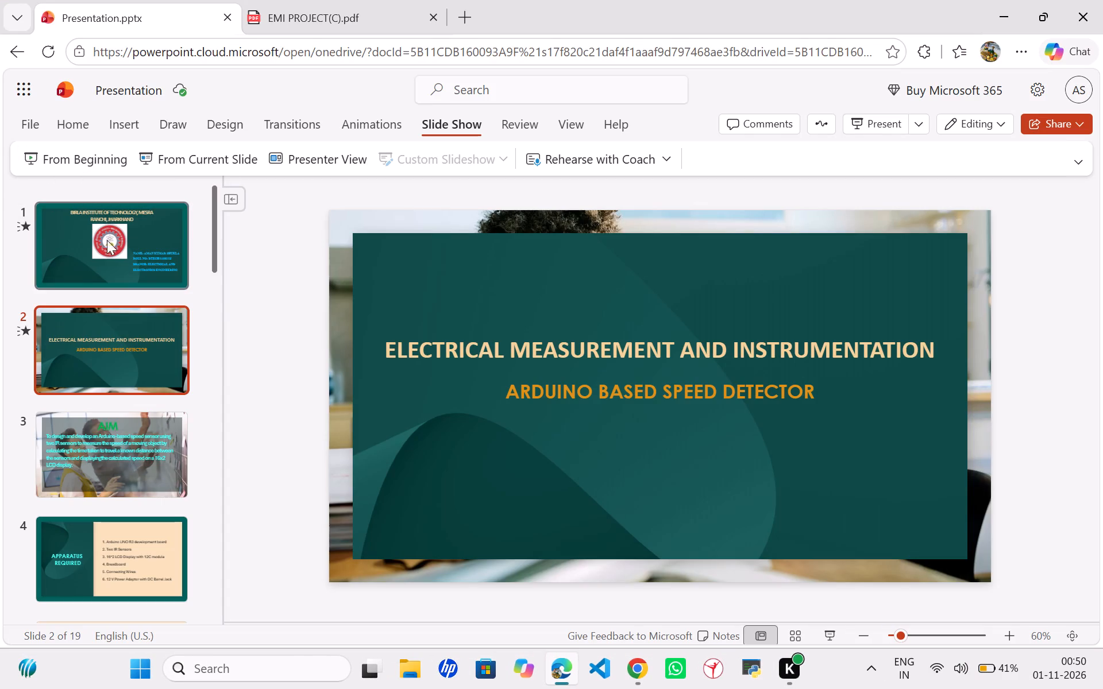
Set the duration of slide 1's Curtains transition to 2.
left_click(136, 267)
left_click(141, 340)
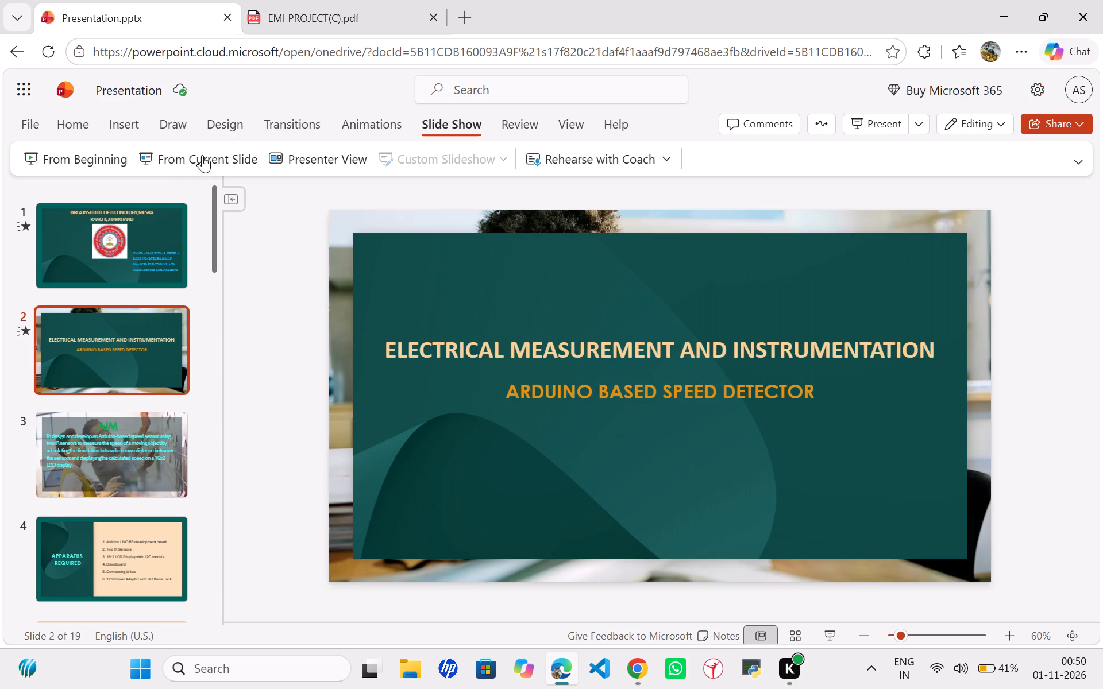
left_click(306, 130)
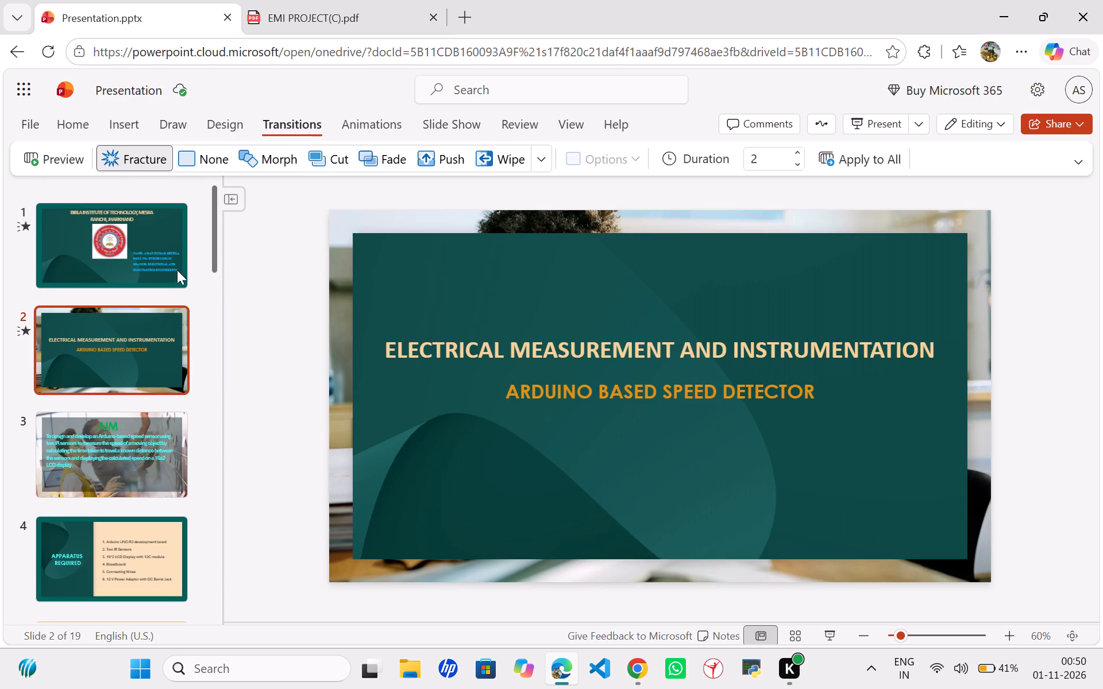
left_click(152, 263)
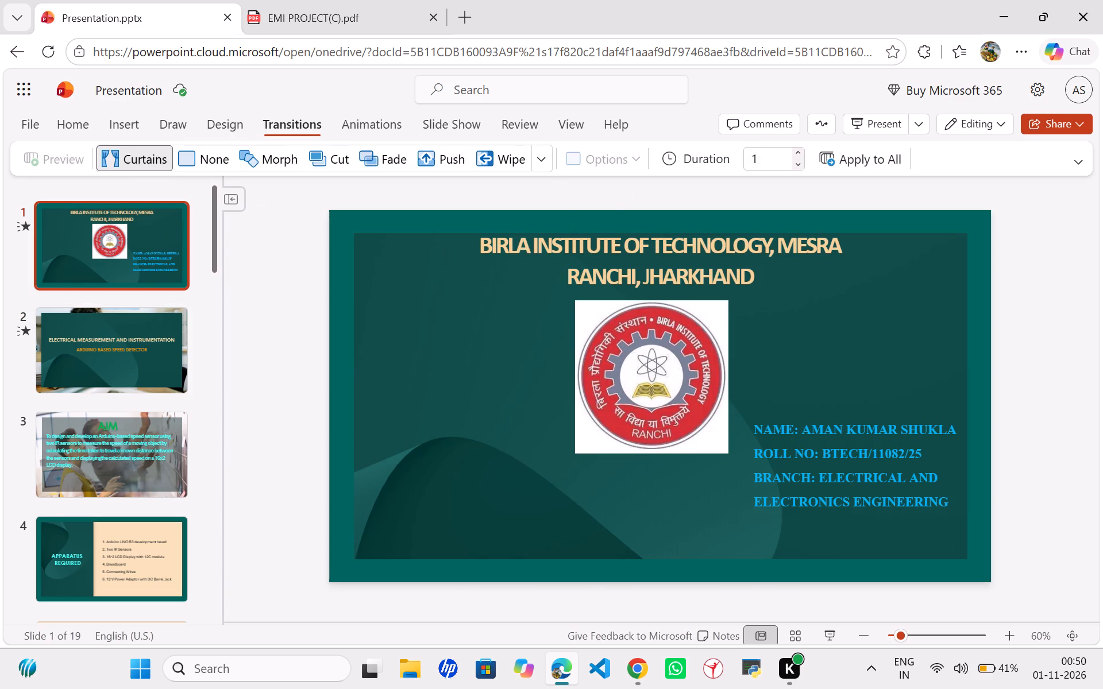
left_click(759, 154)
key("BackSpace")
key("2")
key("Return")
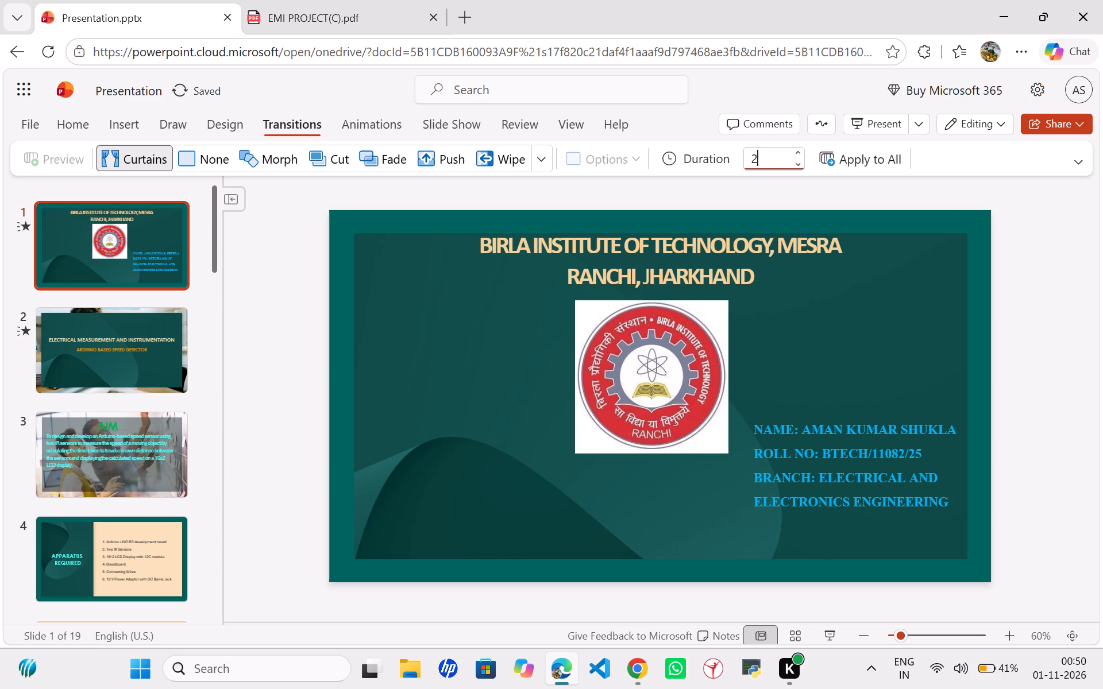
Apply the Airplane transition to slide 19, the closing Thank You slide.
left_click(128, 463)
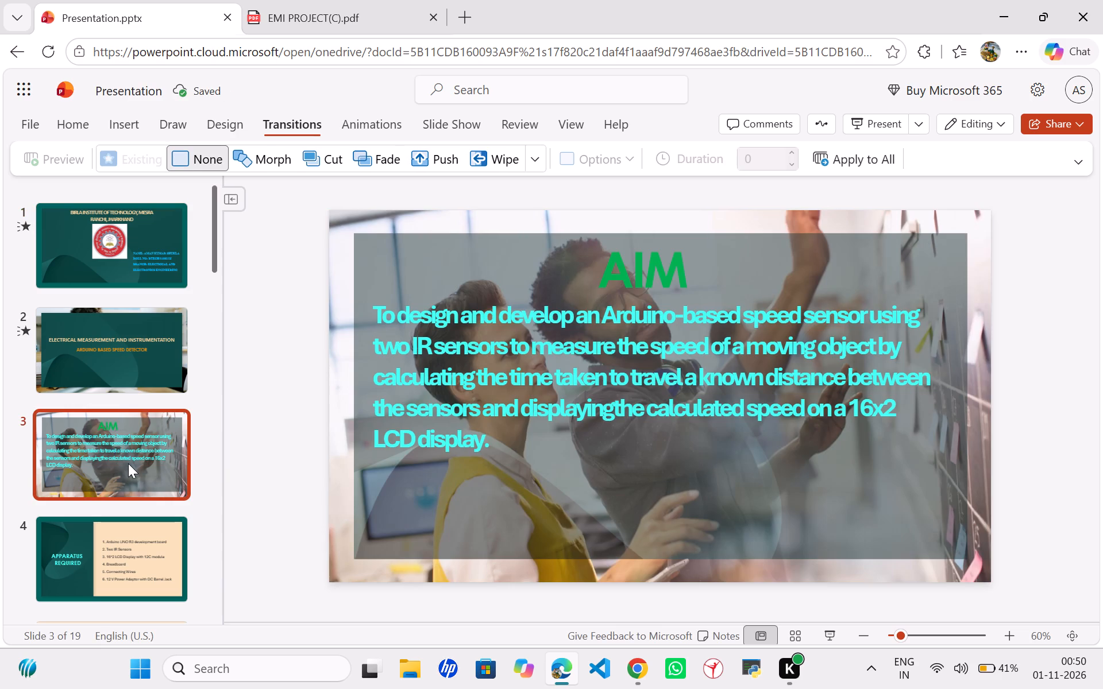
scroll(128, 463, "down", 2)
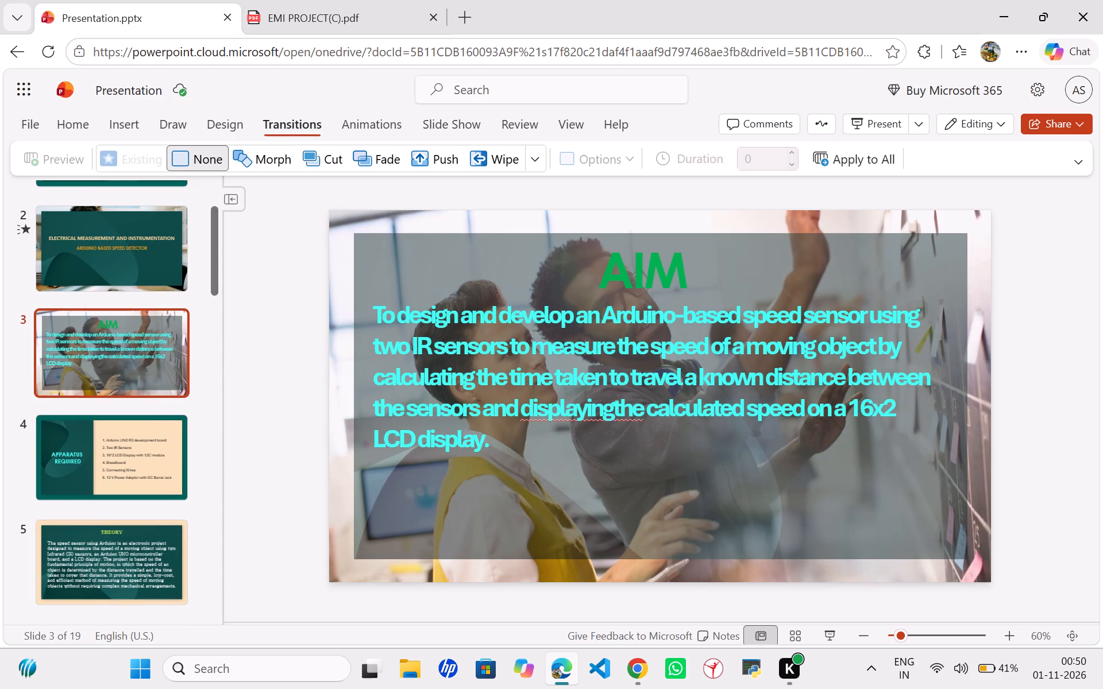
scroll(119, 454, "down", 11)
left_click(105, 550)
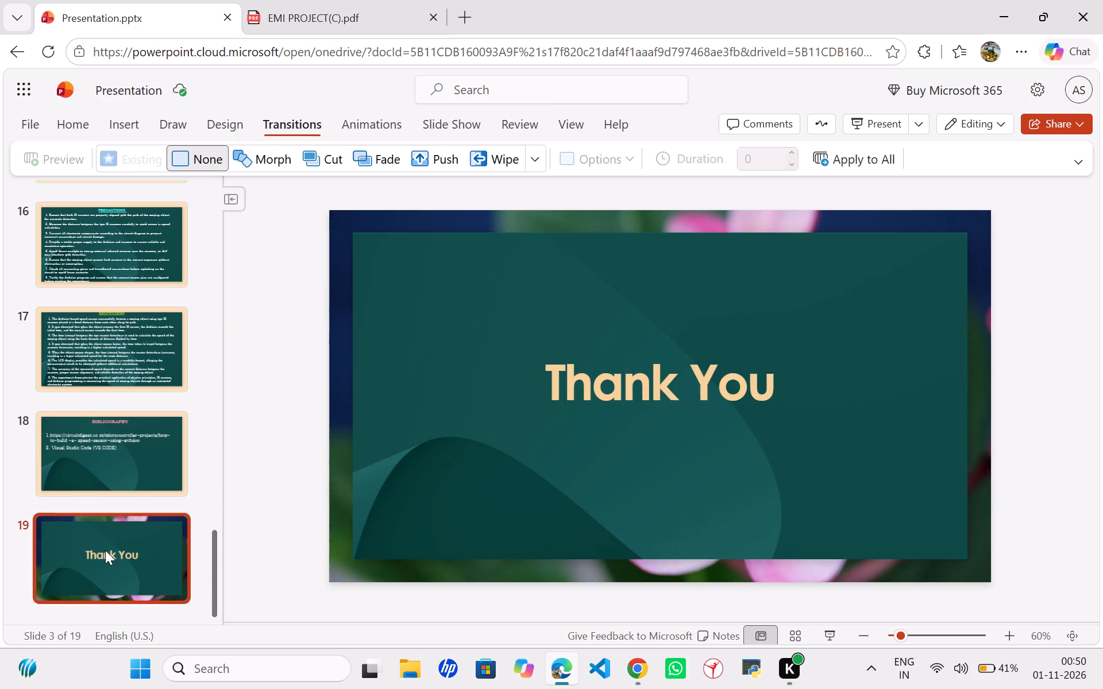
left_click(537, 153)
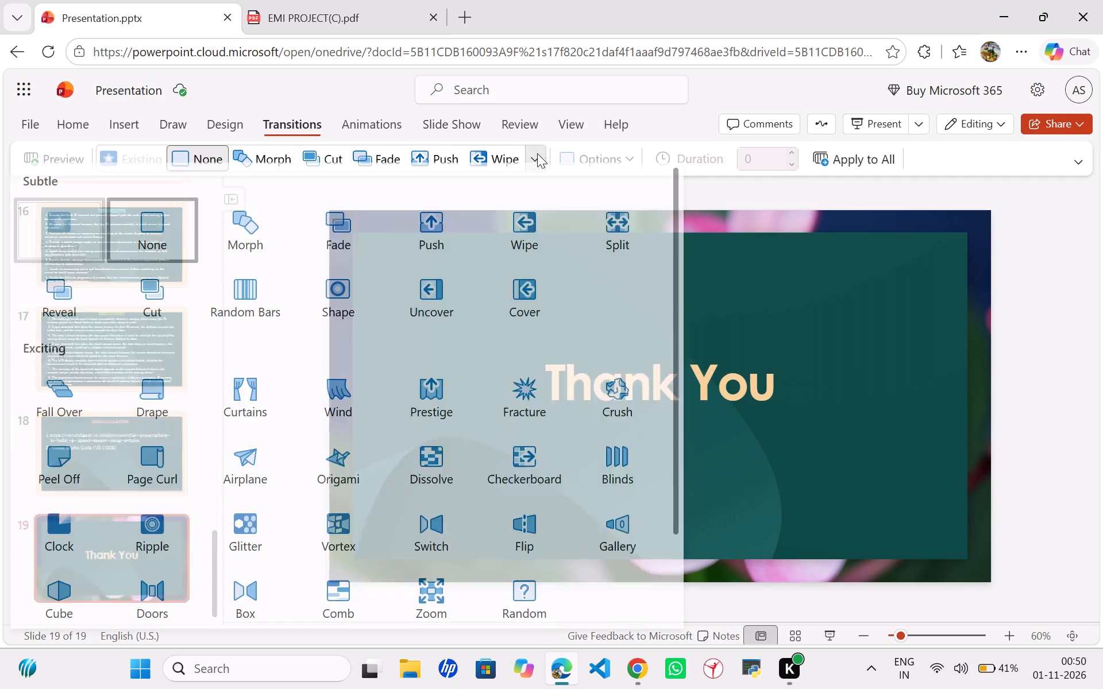
left_click(264, 471)
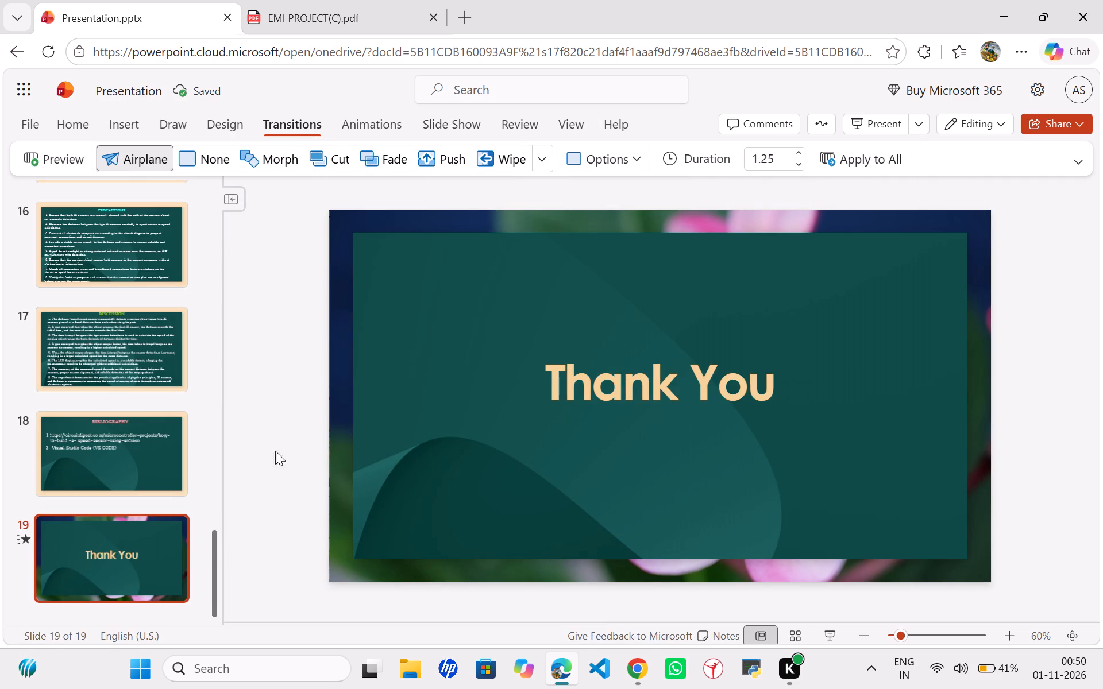
Apply the Random Bars transition to slide 3, the Aim slide.
left_click(133, 440)
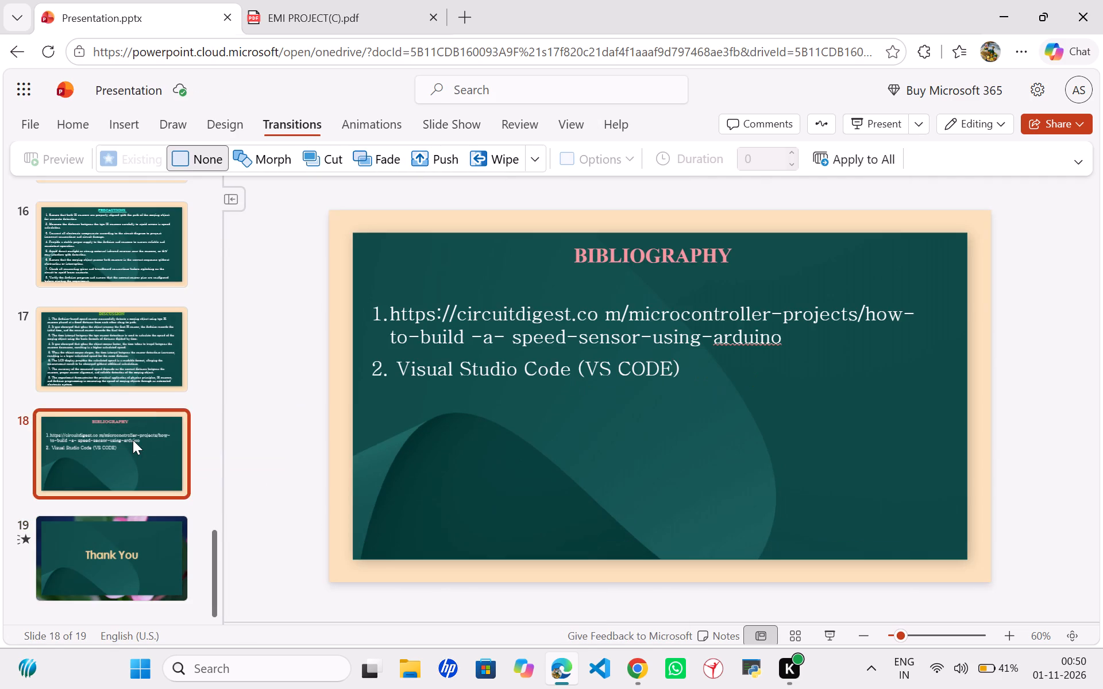
scroll(245, 262, "up", 1)
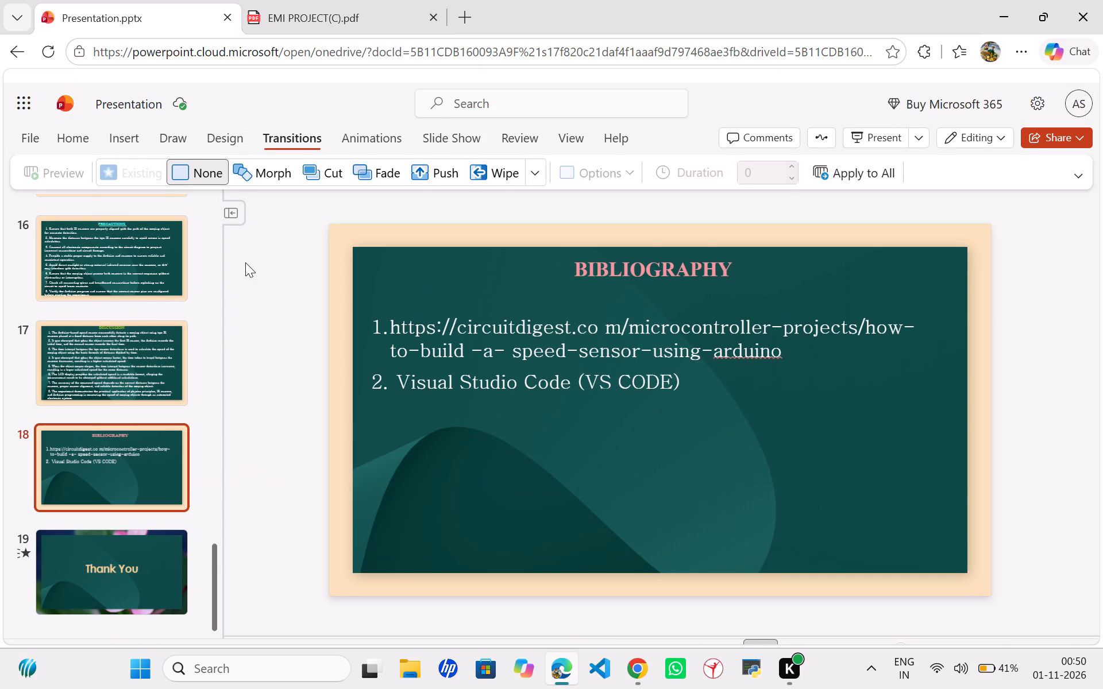
scroll(245, 262, "up", 1)
scroll(175, 283, "up", 7)
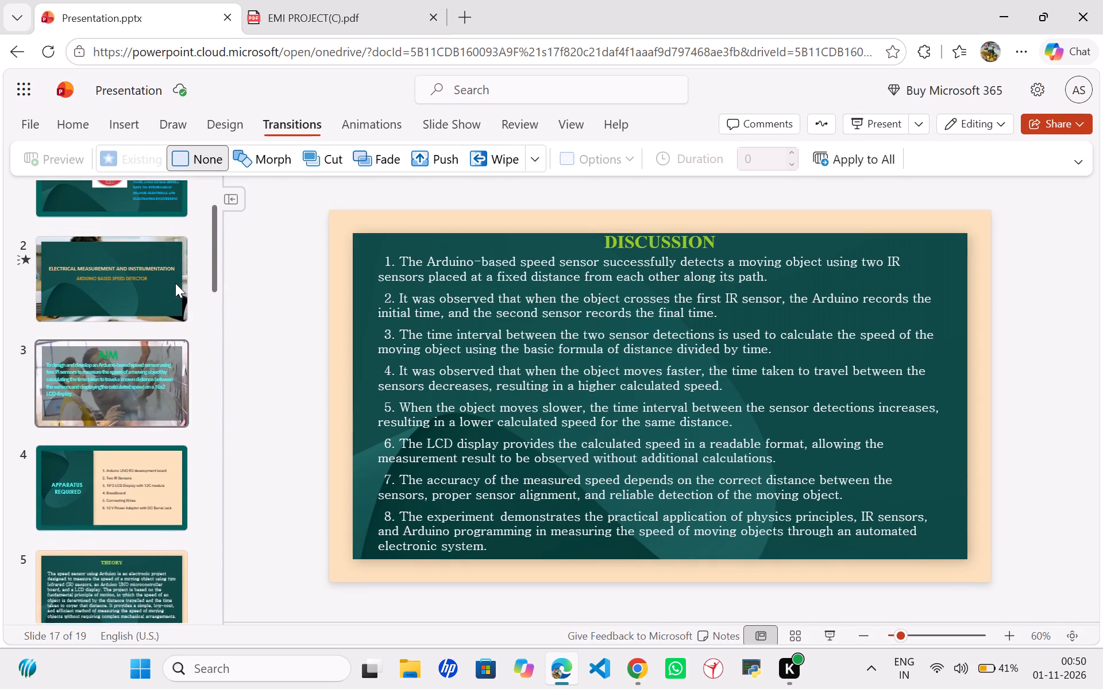
scroll(175, 283, "up", 1)
left_click(86, 454)
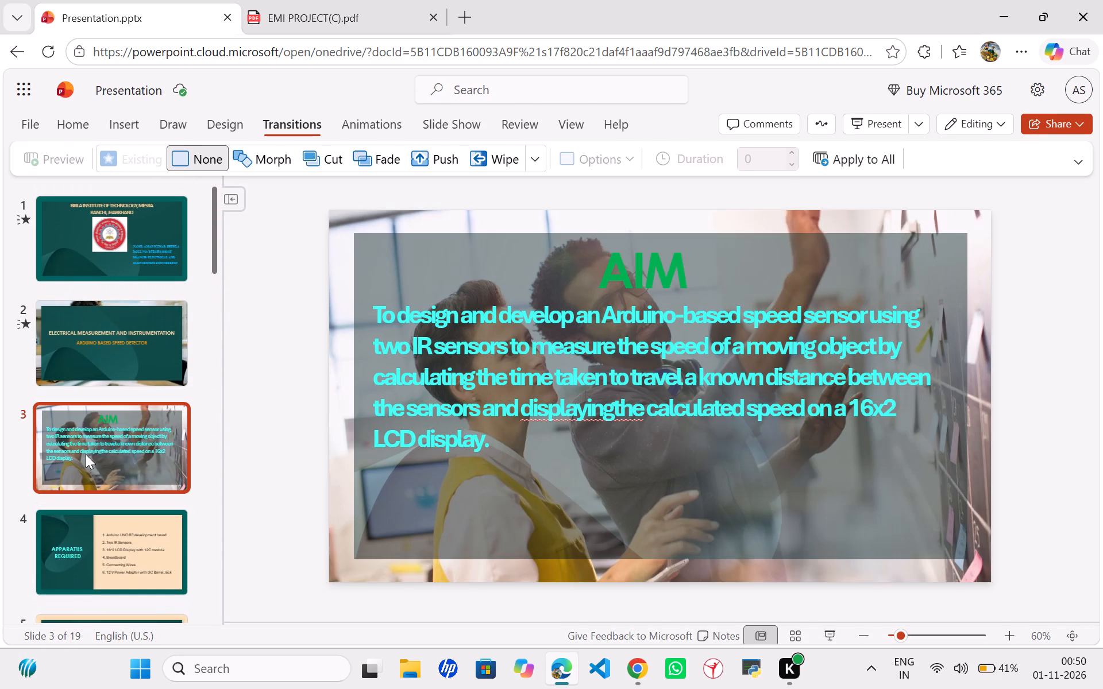
left_click(532, 155)
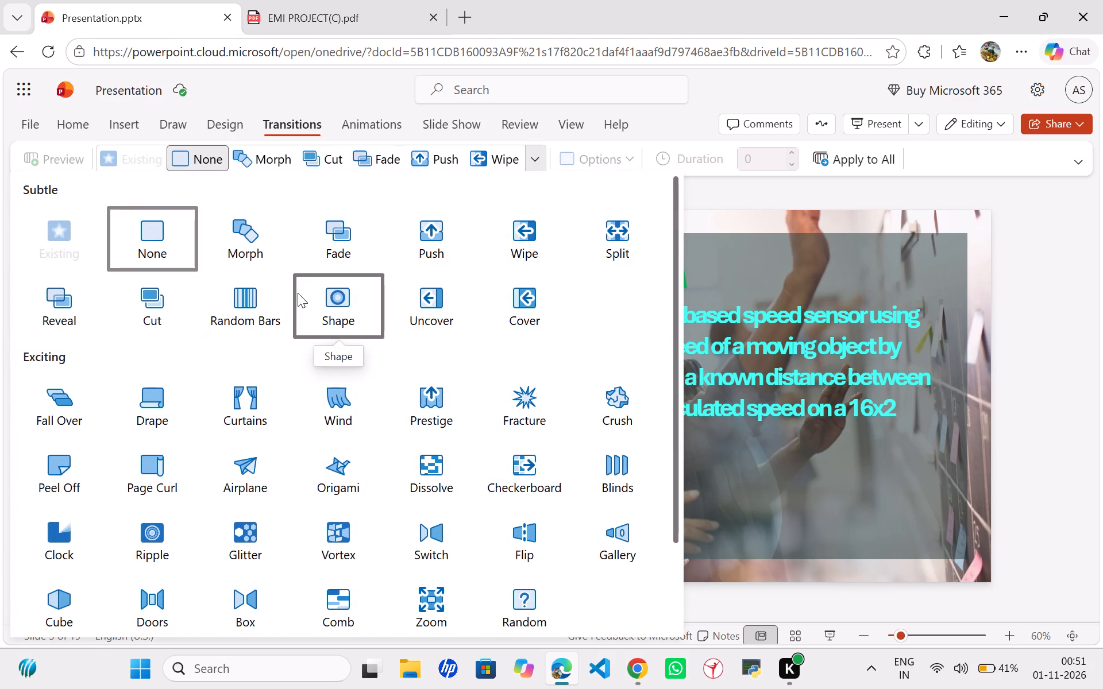
left_click(233, 299)
Apply the Blinds transition to slide 4, the Apparatus Required slide.
scroll(152, 388, "down", 1)
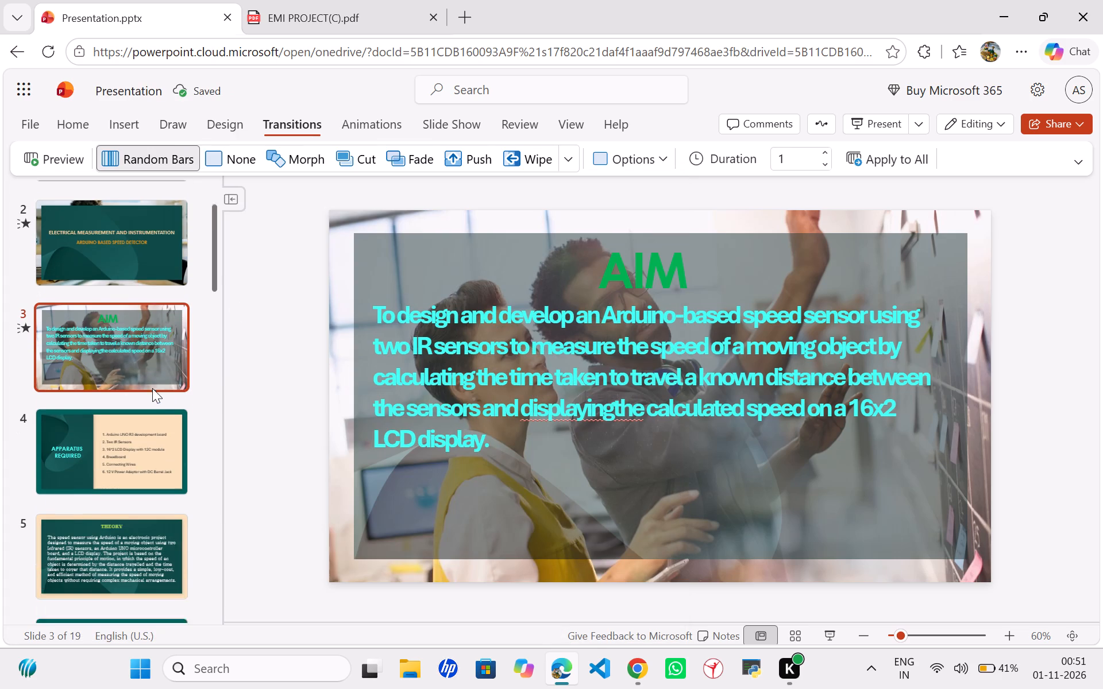
scroll(152, 388, "down", 1)
left_click(111, 390)
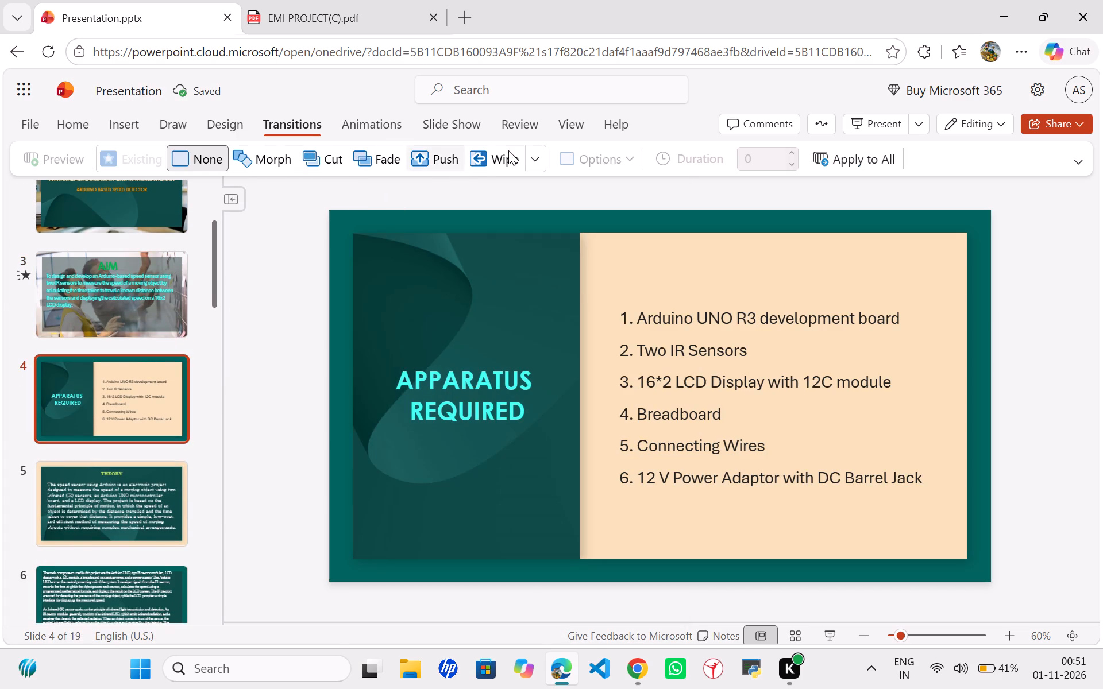
left_click(541, 157)
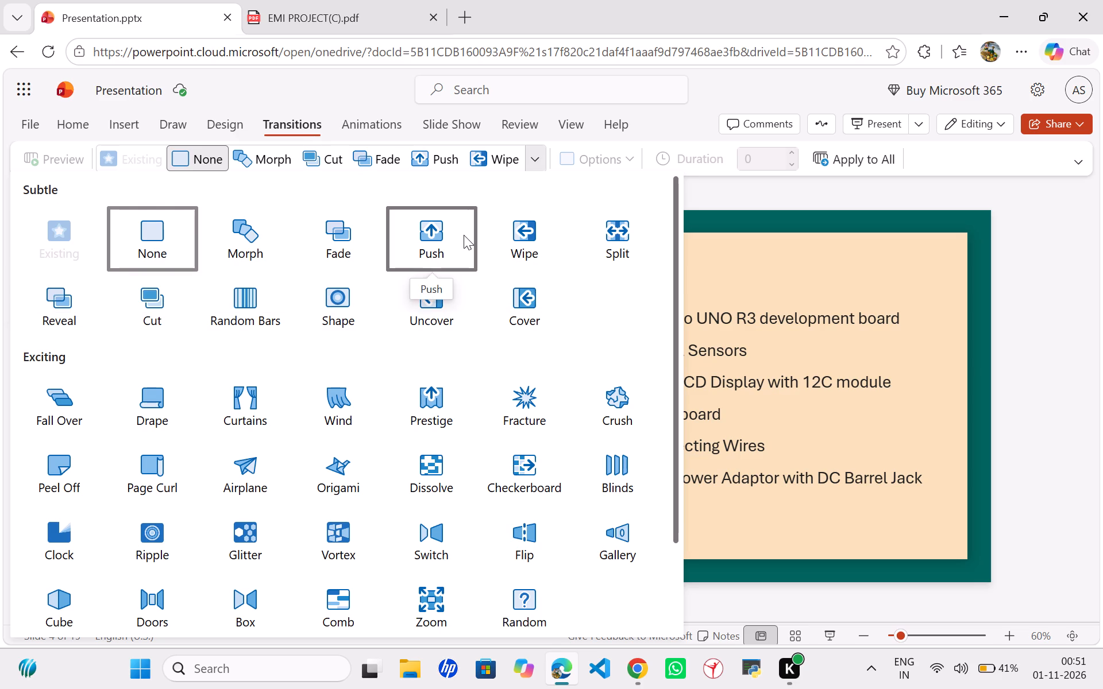
left_click(615, 481)
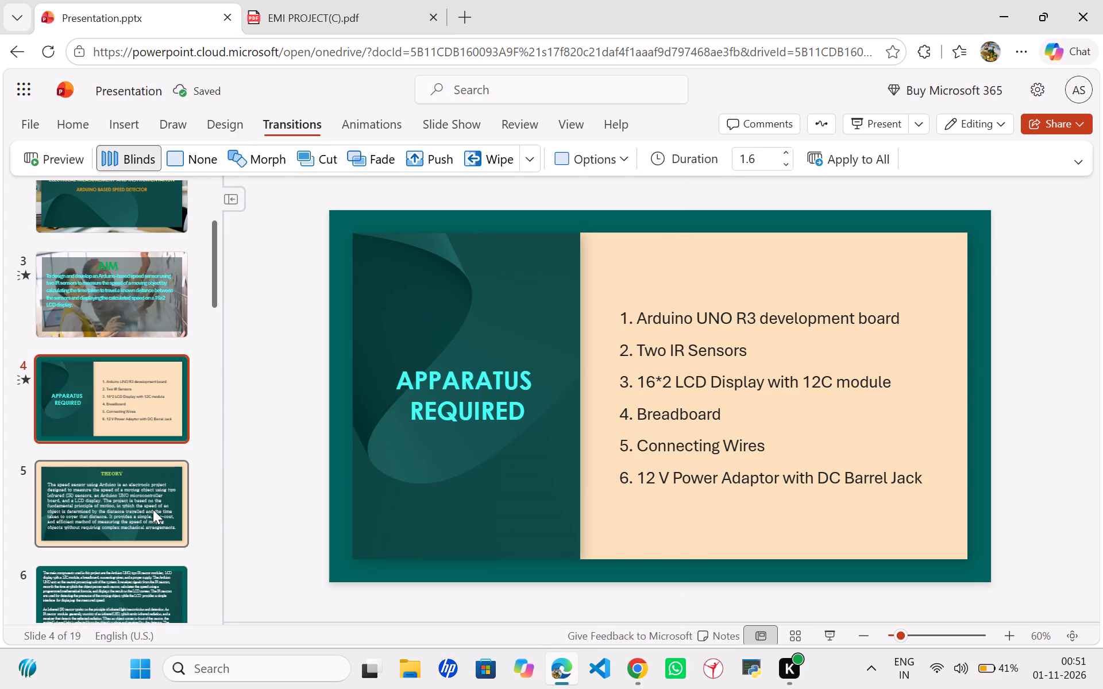
Apply the Peel Off transition to slide 5, the Theory slide.
left_click(153, 509)
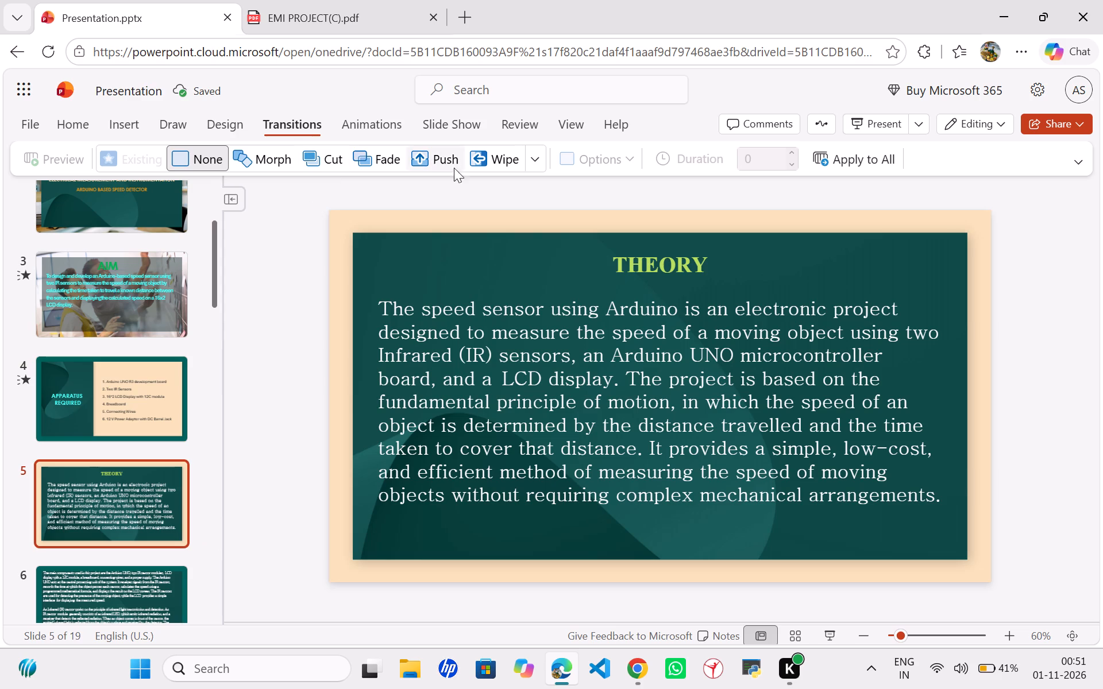
left_click(534, 158)
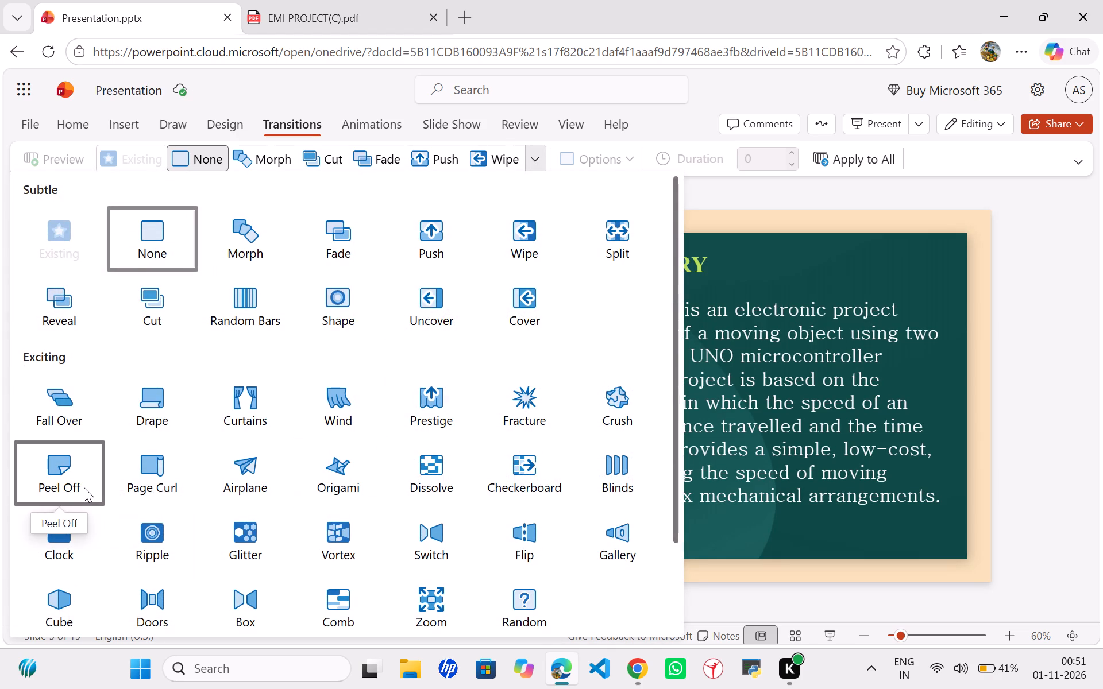
left_click(49, 461)
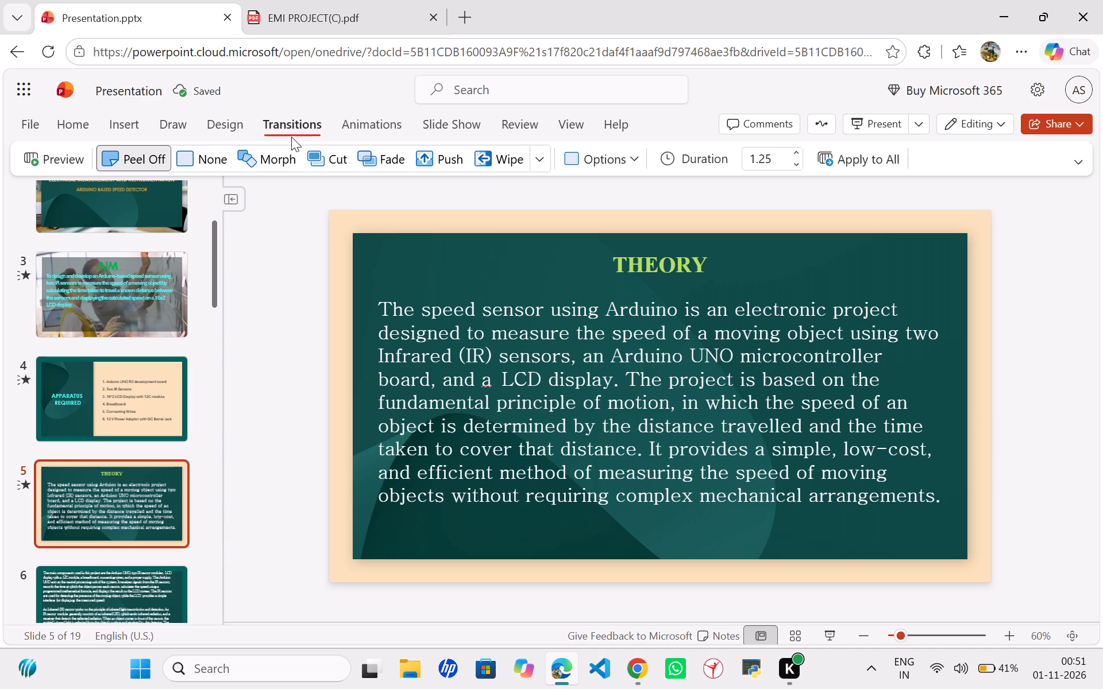
Replace the transition on slide 5, the Theory slide, with Glitter.
left_click(546, 167)
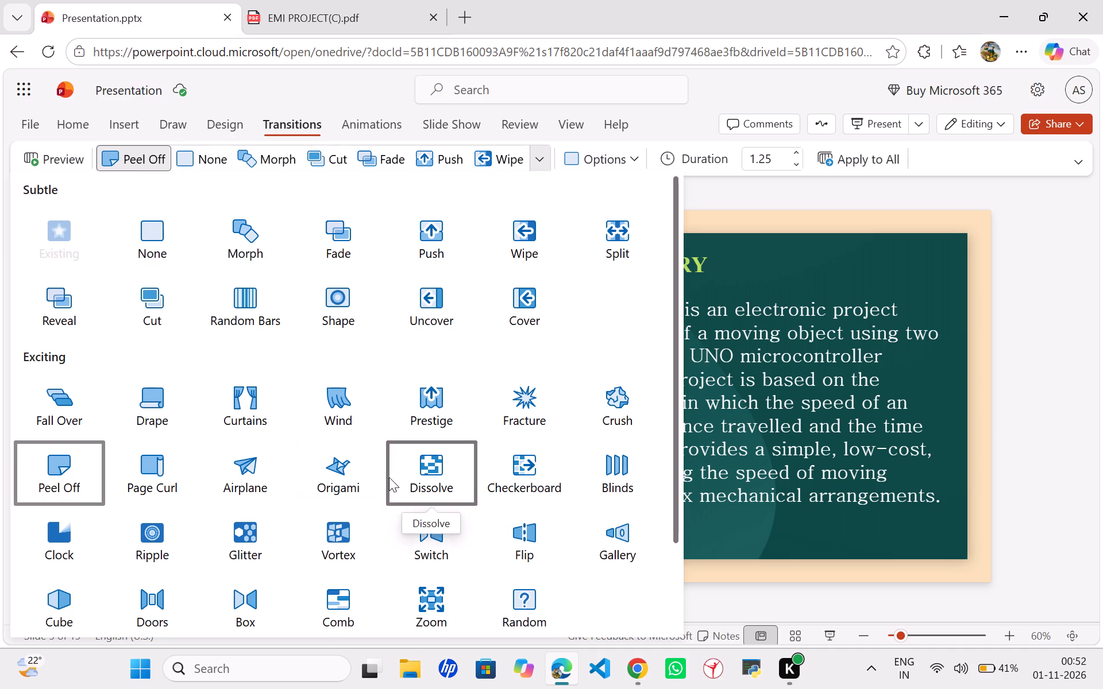
scroll(389, 477, "down", 1)
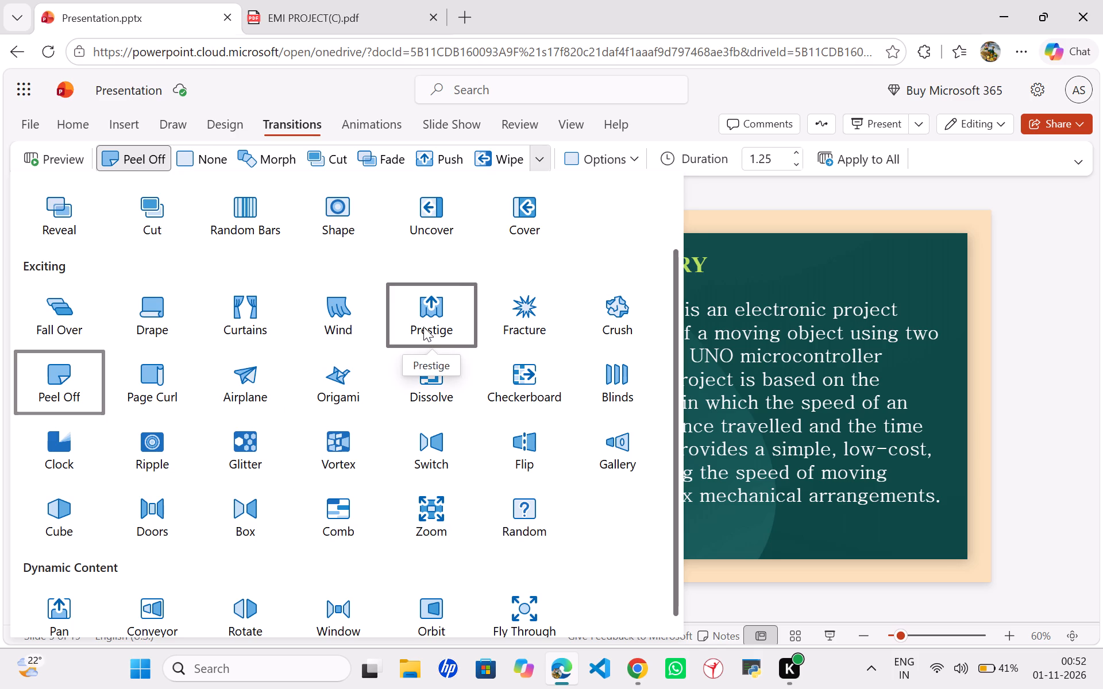
scroll(257, 450, "down", 2)
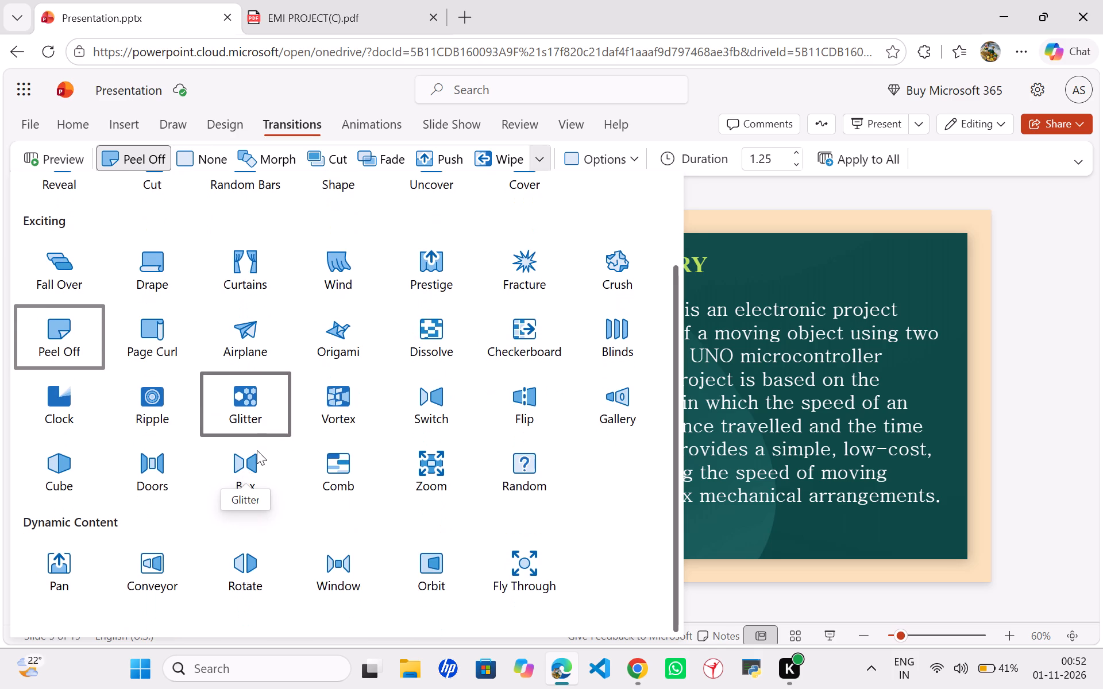
scroll(257, 450, "down", 1)
scroll(257, 450, "up", 2)
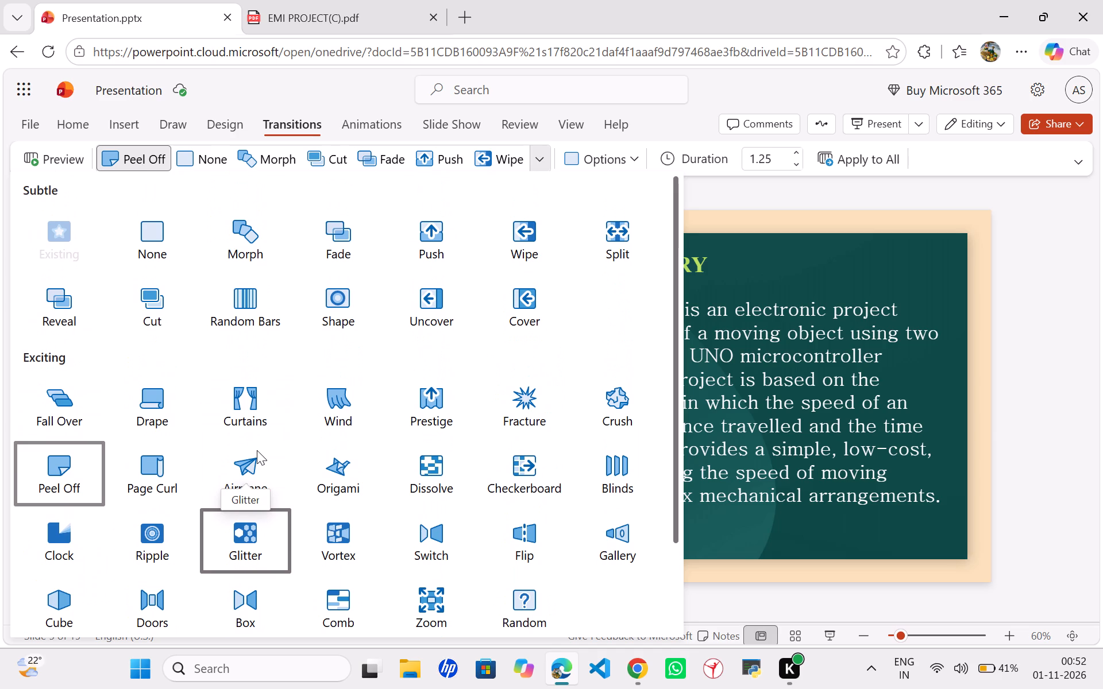
scroll(257, 450, "down", 2)
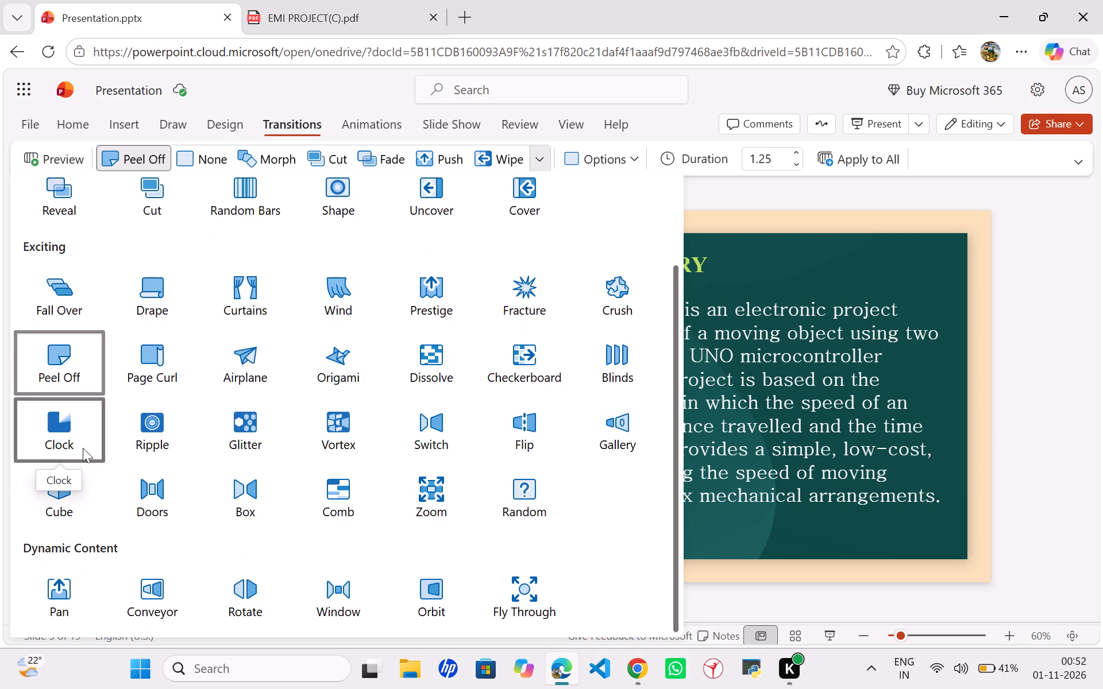
left_click(255, 443)
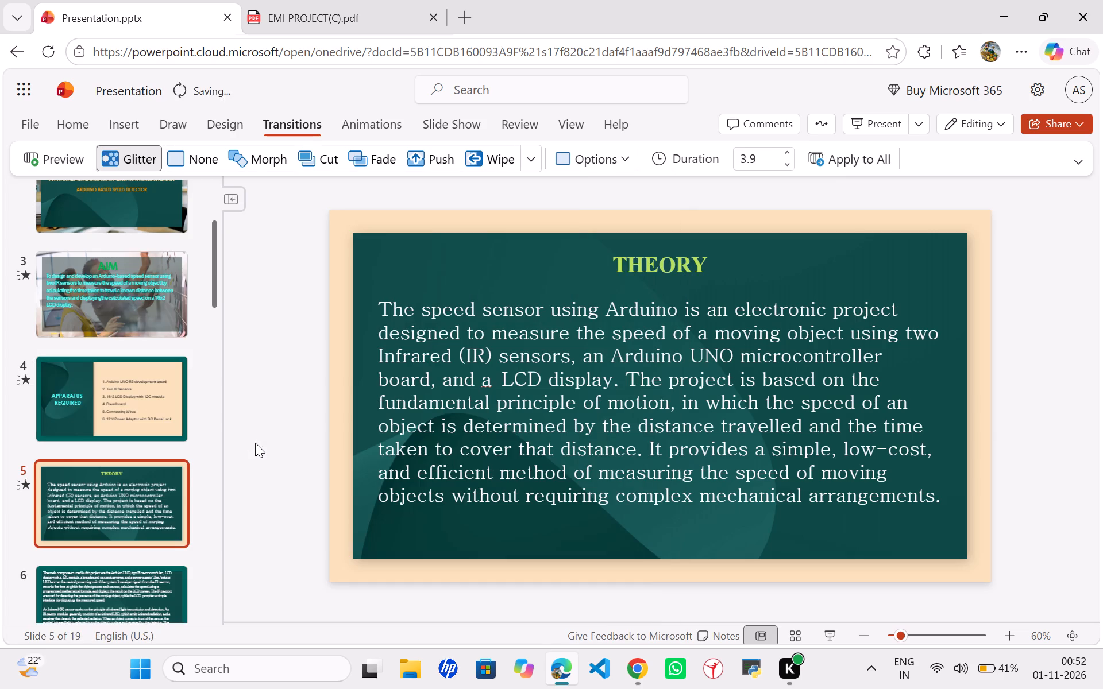
Apply the Page Curl transition to each of the theory continuation slides 6, 7 and 8.
scroll(138, 465, "down", 1)
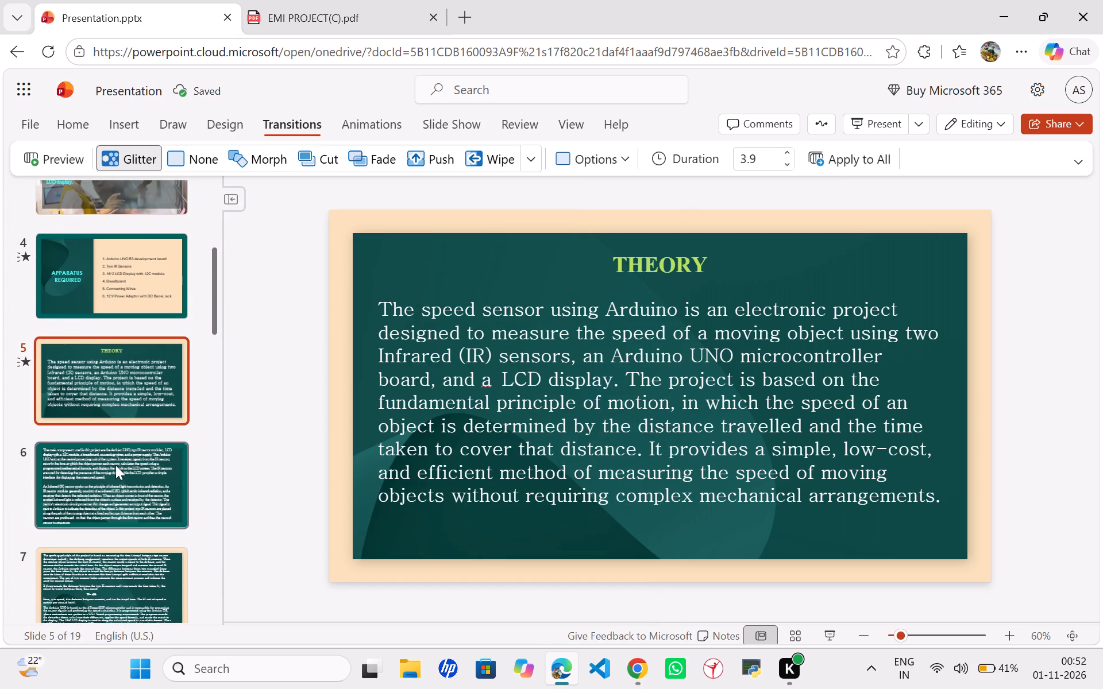
left_click(115, 465)
left_click(531, 163)
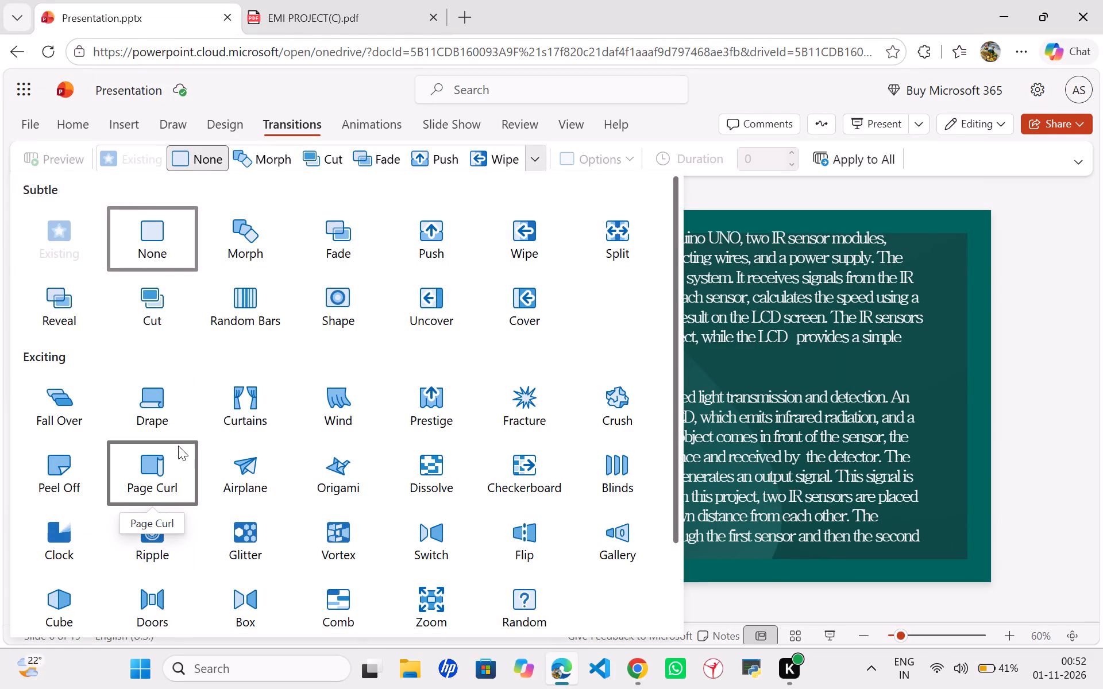
left_click(178, 446)
left_click(107, 611)
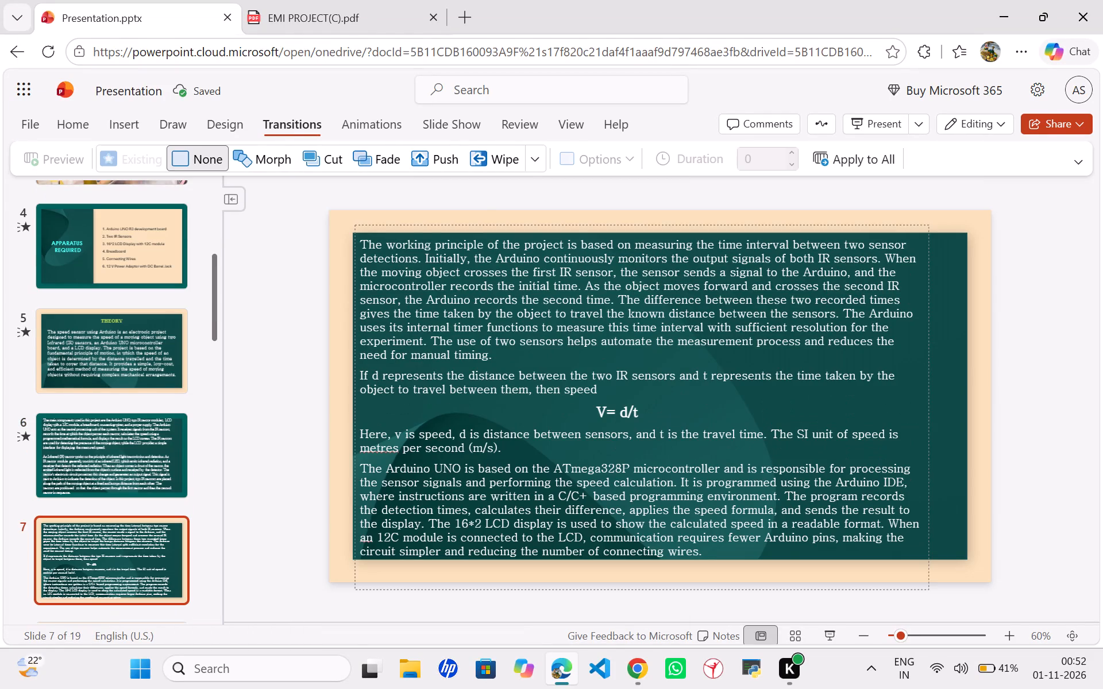
left_click(529, 172)
left_click(539, 160)
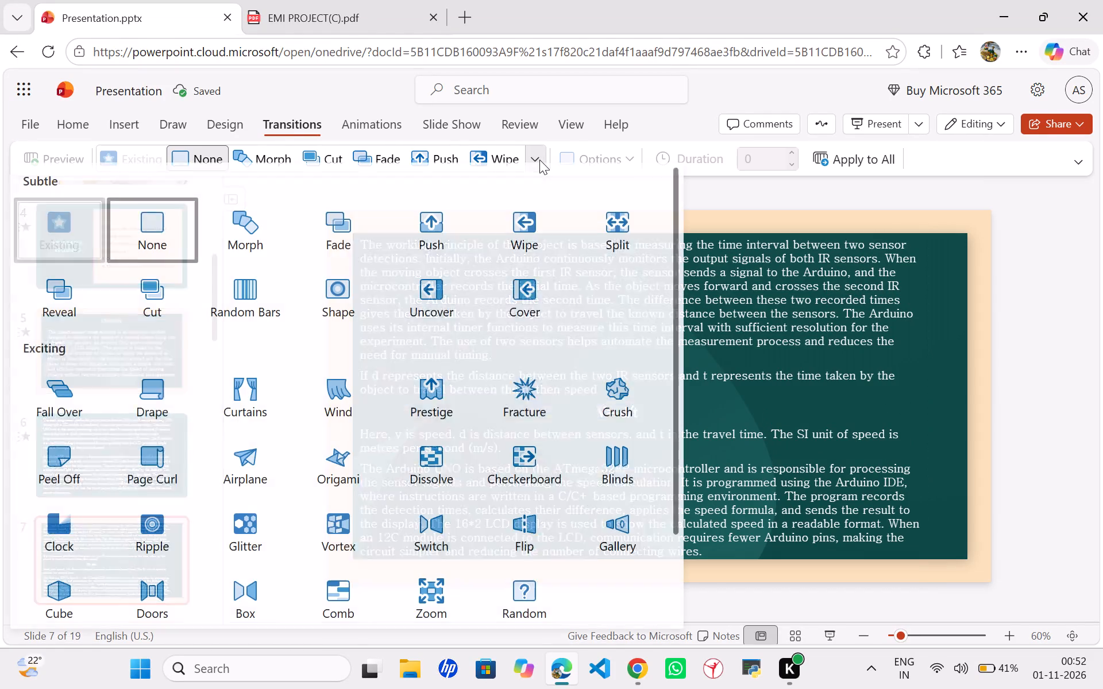
left_click(177, 471)
scroll(95, 458, "down", 1)
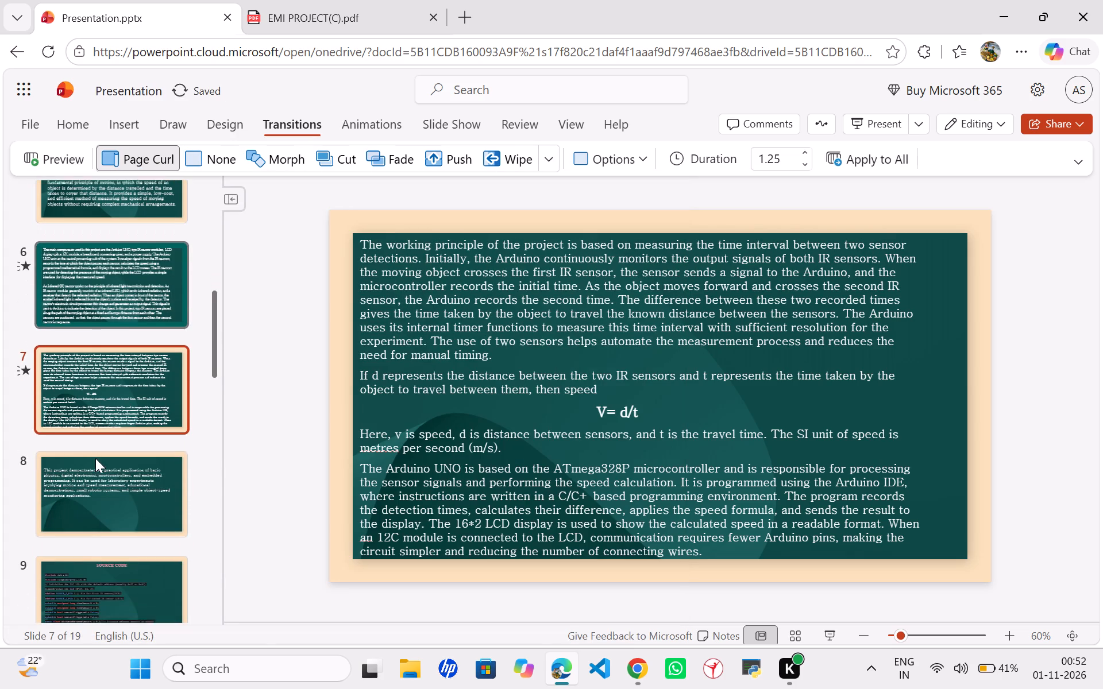
scroll(95, 458, "down", 1)
left_click(108, 466)
left_click(529, 164)
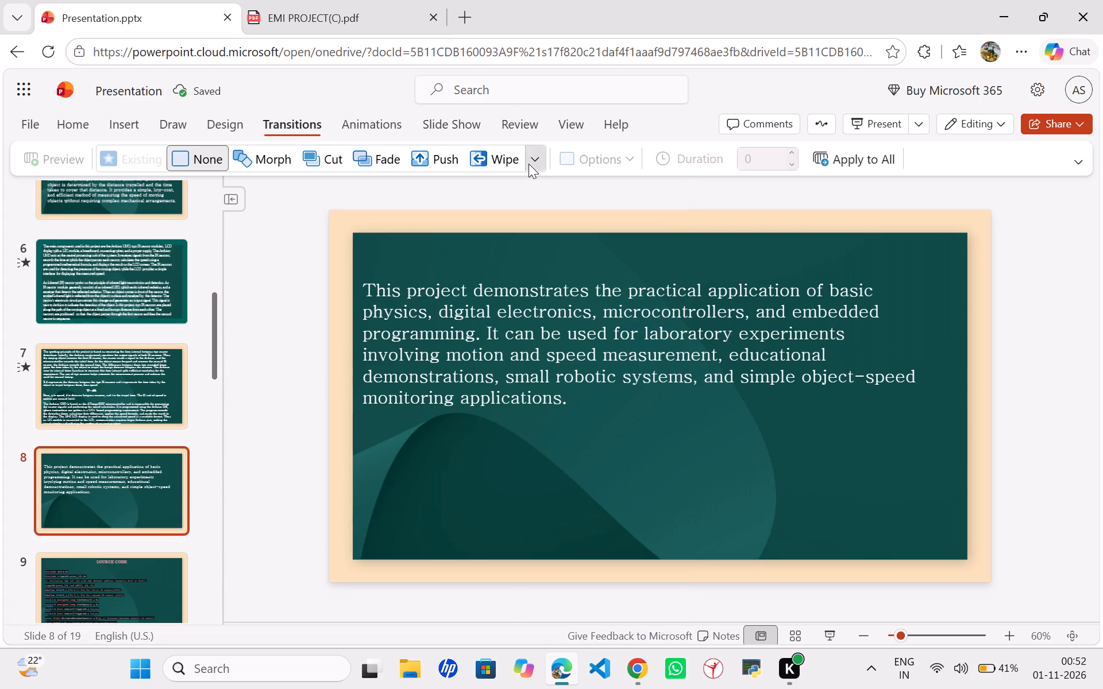
left_click(183, 487)
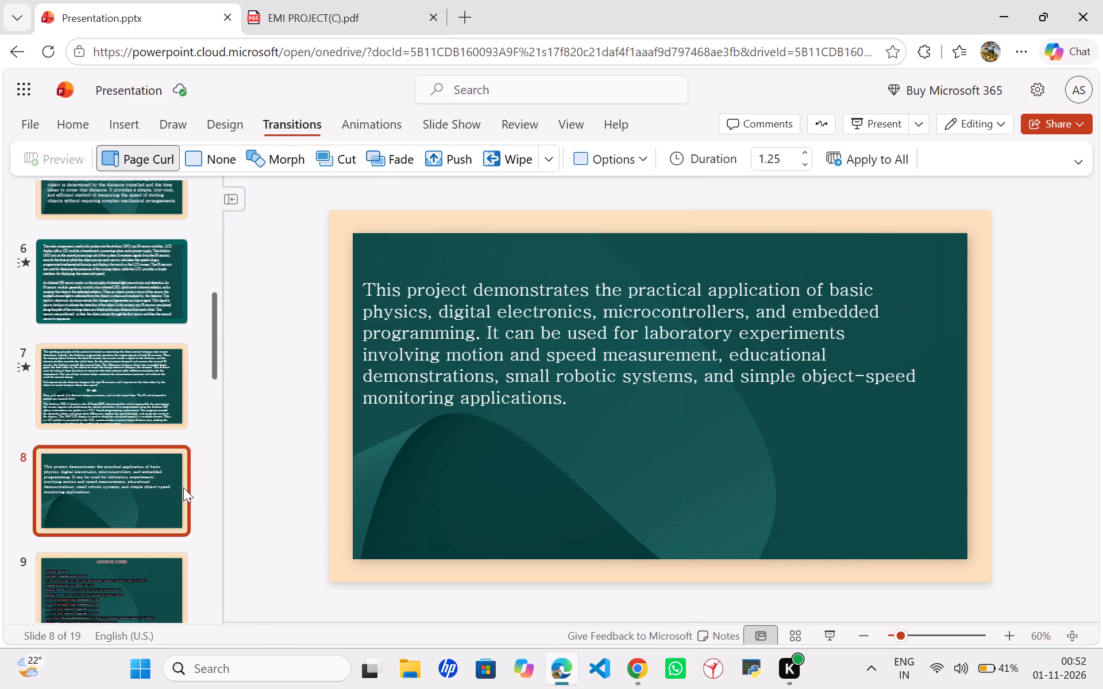
Apply the Drape transition to each of the source code slides, 9 through 12.
scroll(41, 444, "down", 2)
left_click(101, 365)
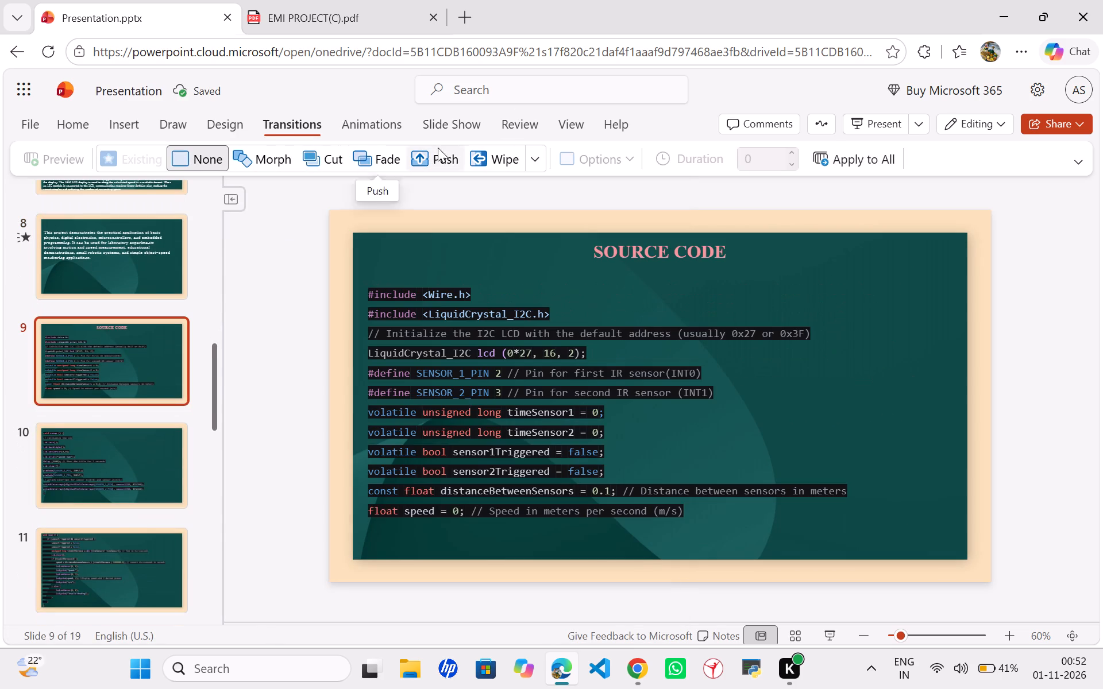
left_click(536, 155)
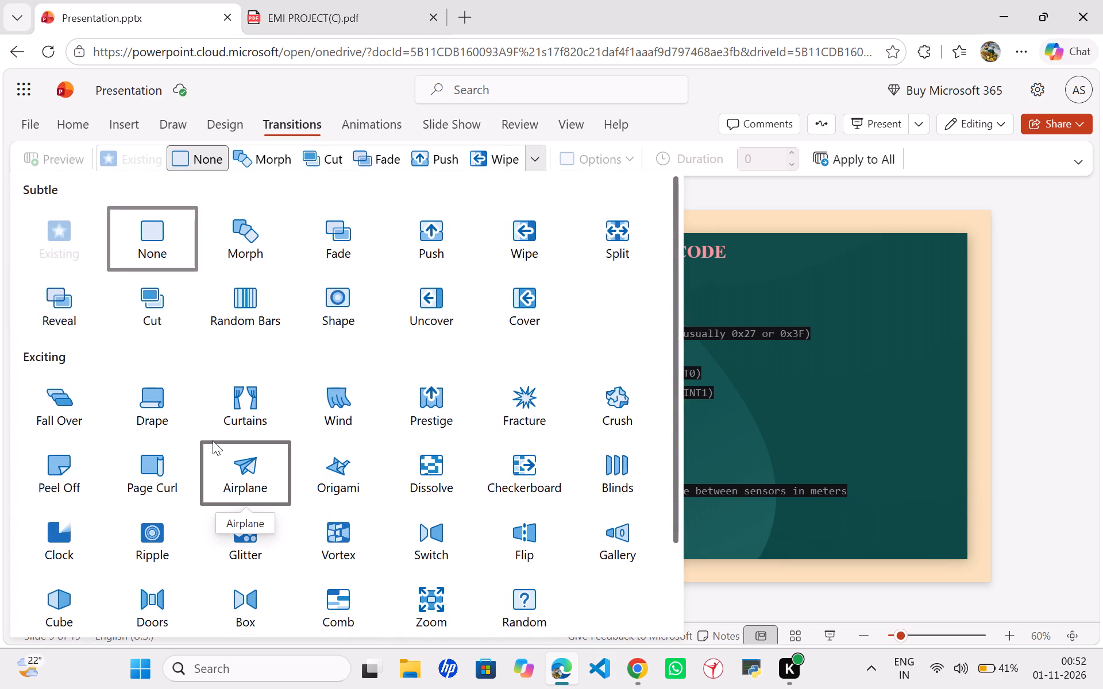
left_click(119, 397)
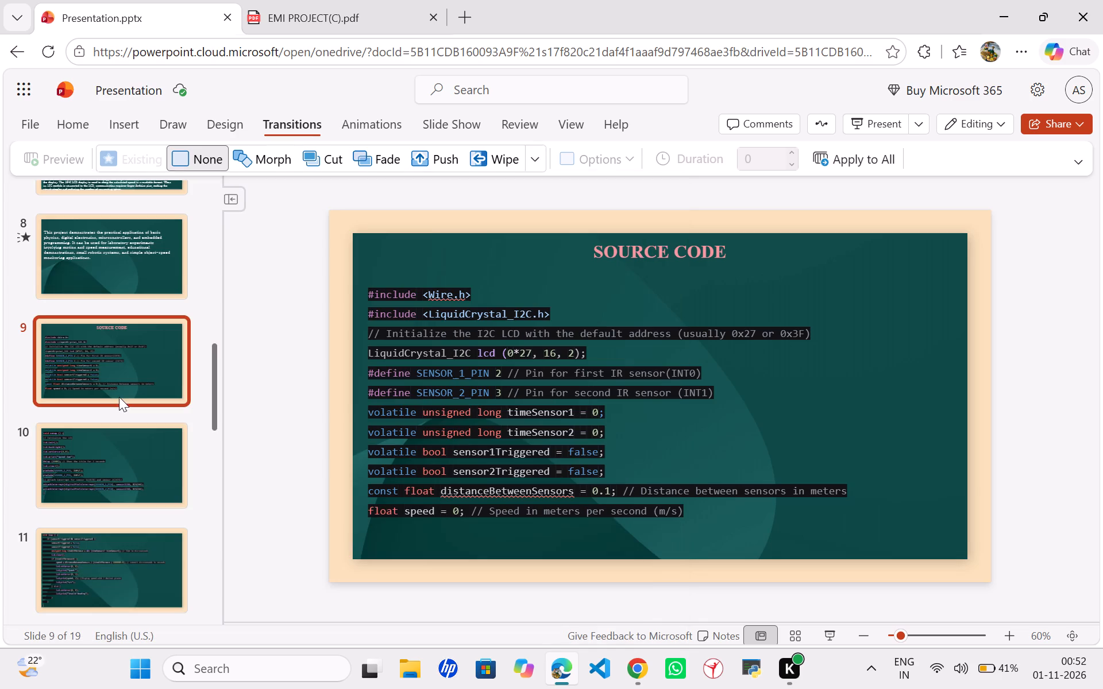
scroll(122, 458, "down", 1)
left_click(115, 411)
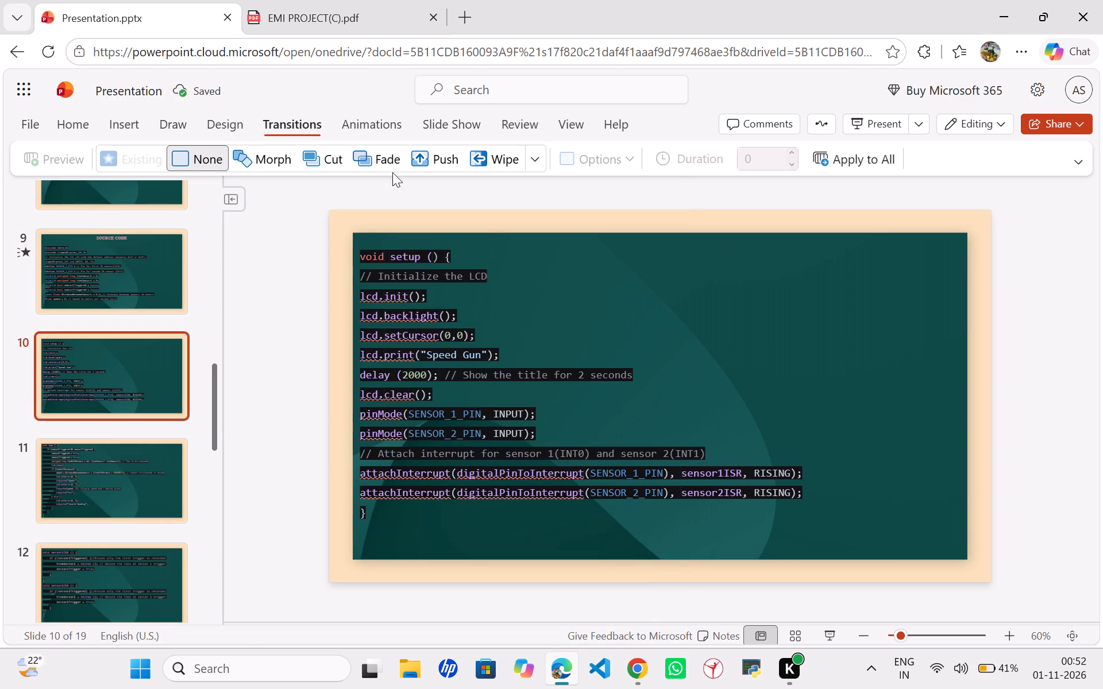
left_click(535, 154)
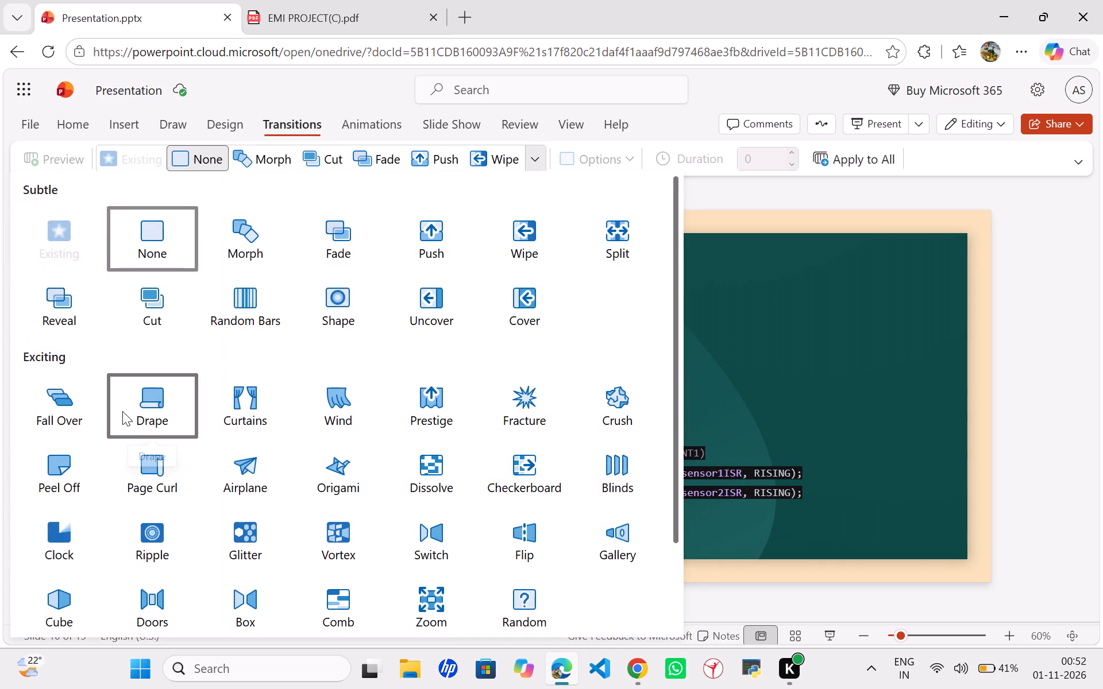
left_click(122, 411)
left_click(140, 474)
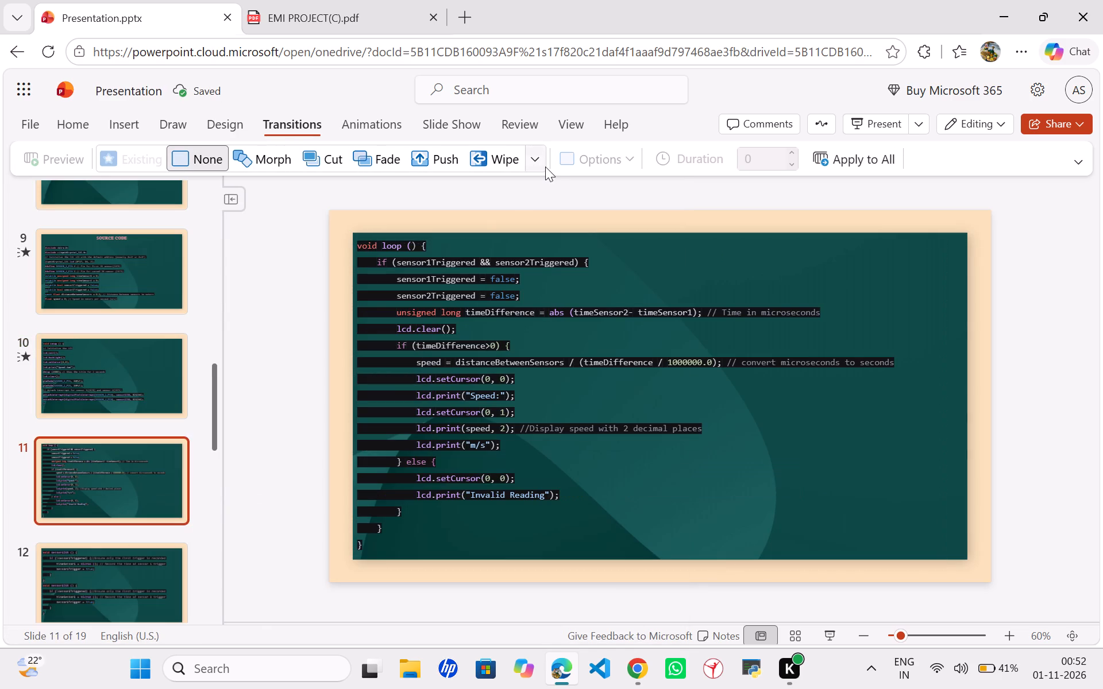
left_click(545, 165)
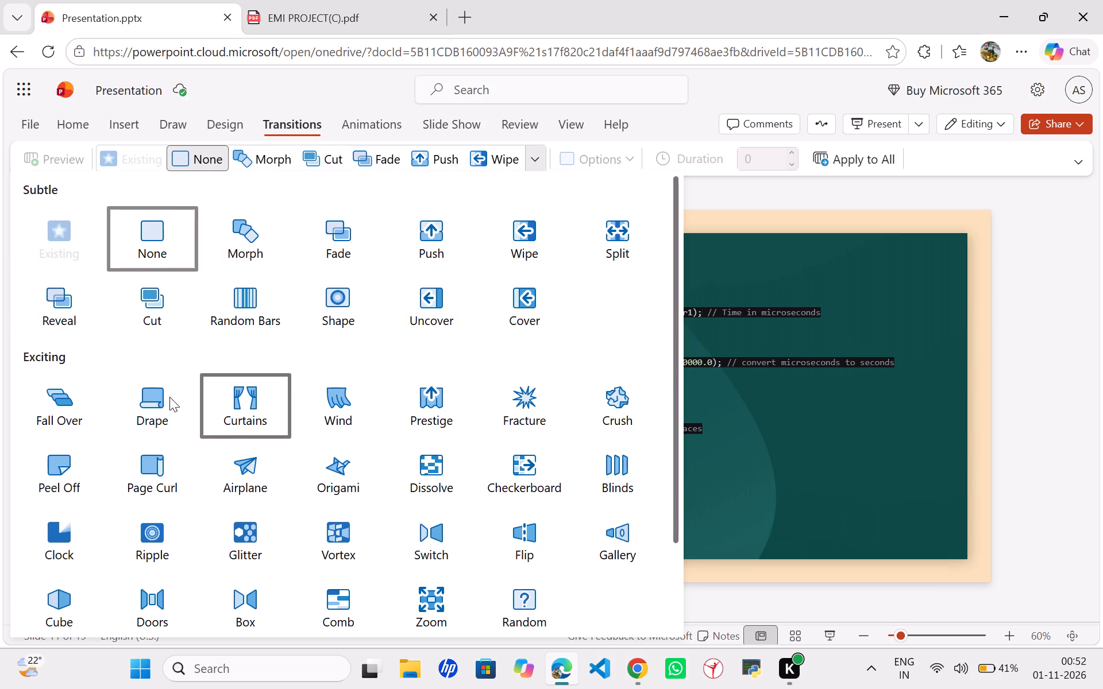
left_click(165, 396)
left_click(123, 557)
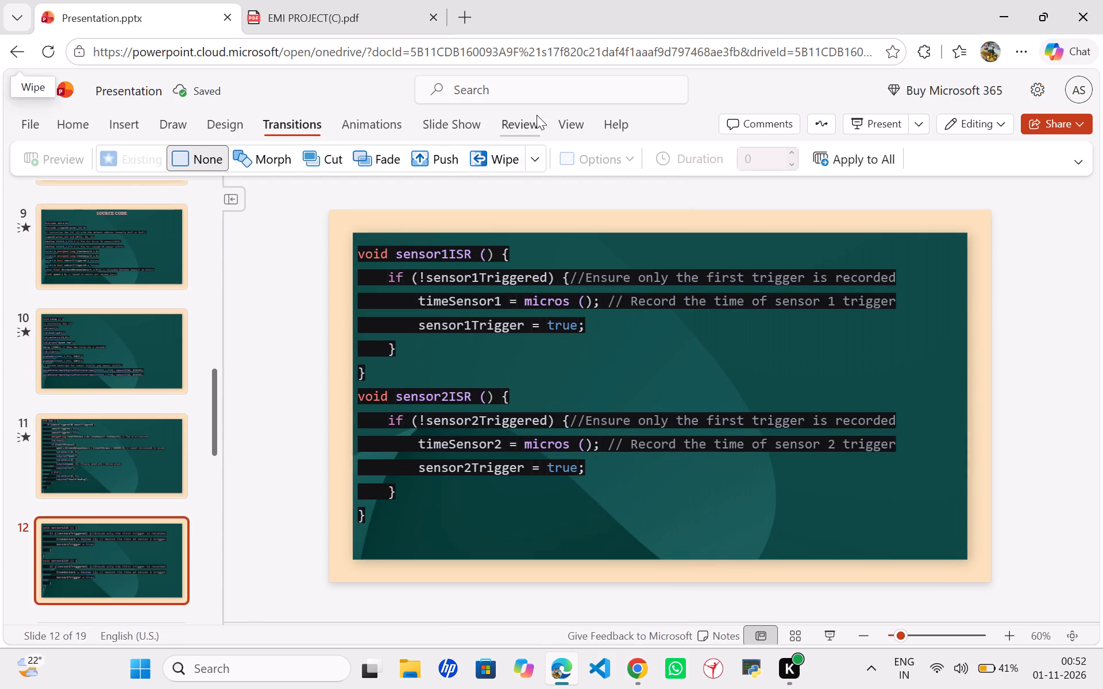
left_click(535, 162)
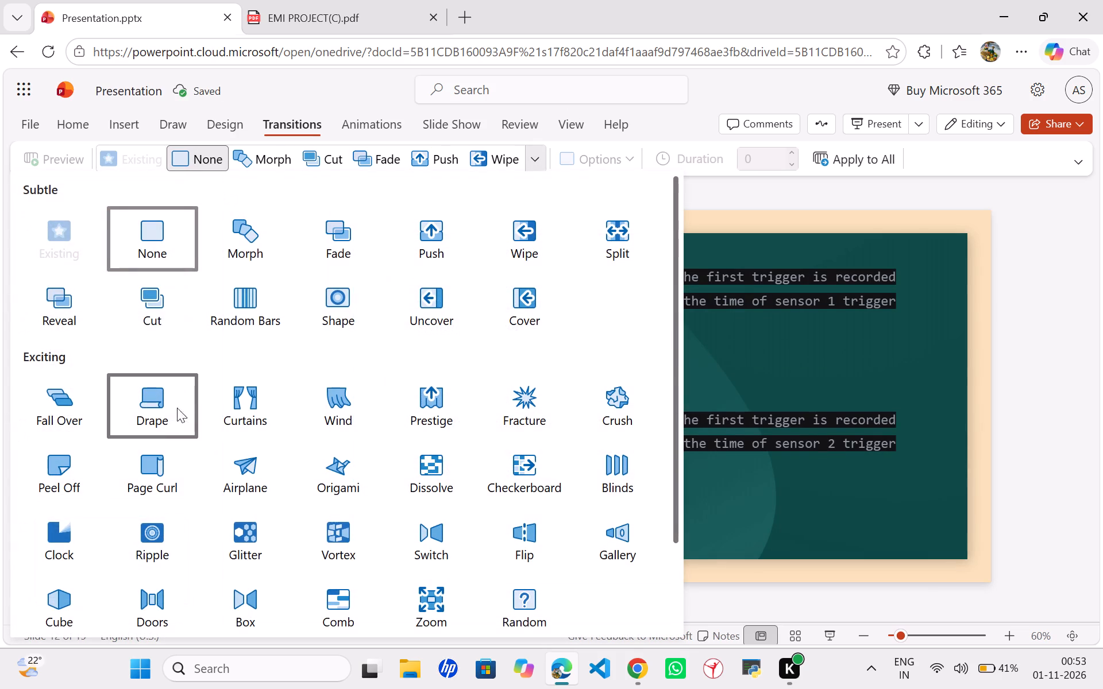
left_click(166, 404)
Apply the Switch transition to slide 13, the Circuit Diagram slide.
scroll(95, 421, "down", 2)
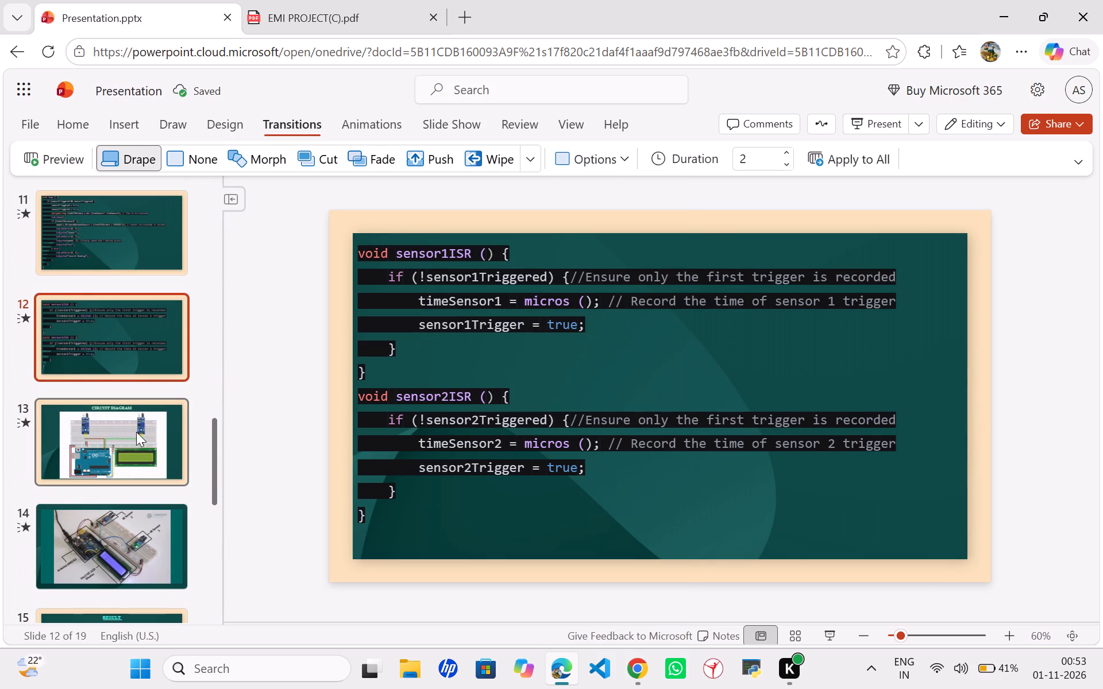
left_click(136, 432)
left_click(537, 161)
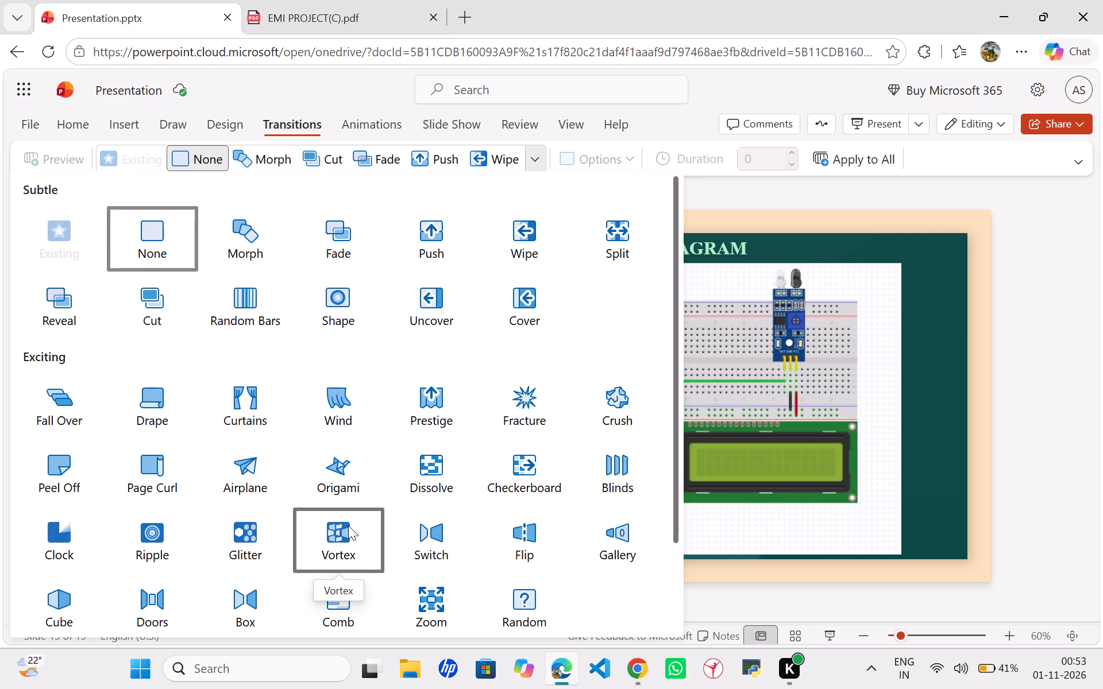
left_click(434, 533)
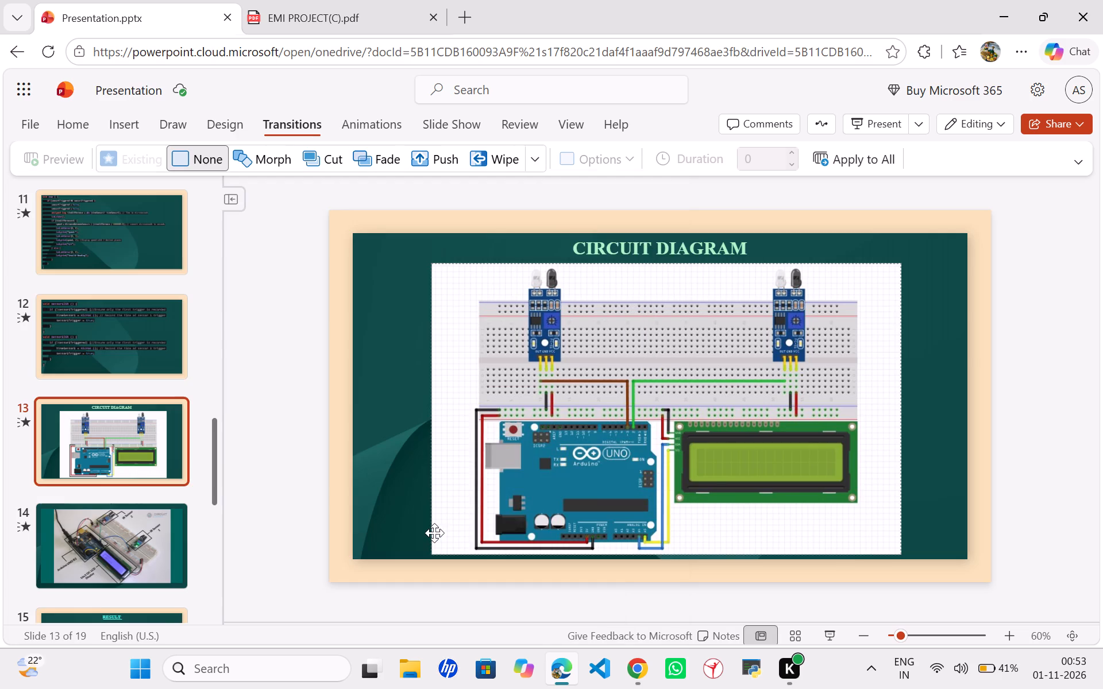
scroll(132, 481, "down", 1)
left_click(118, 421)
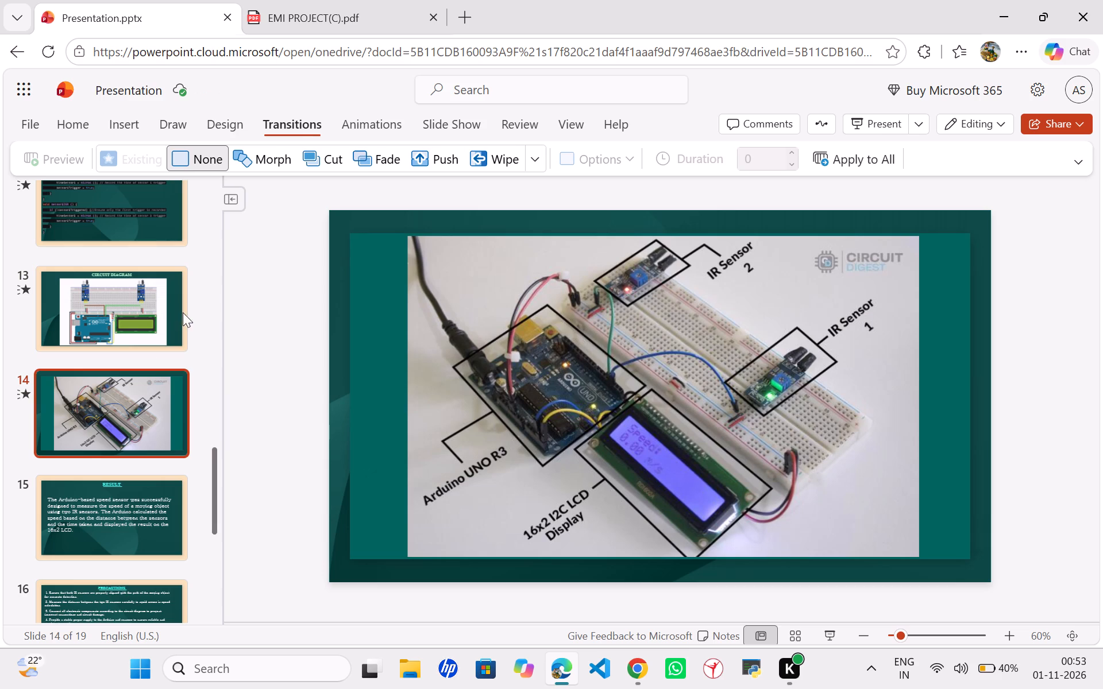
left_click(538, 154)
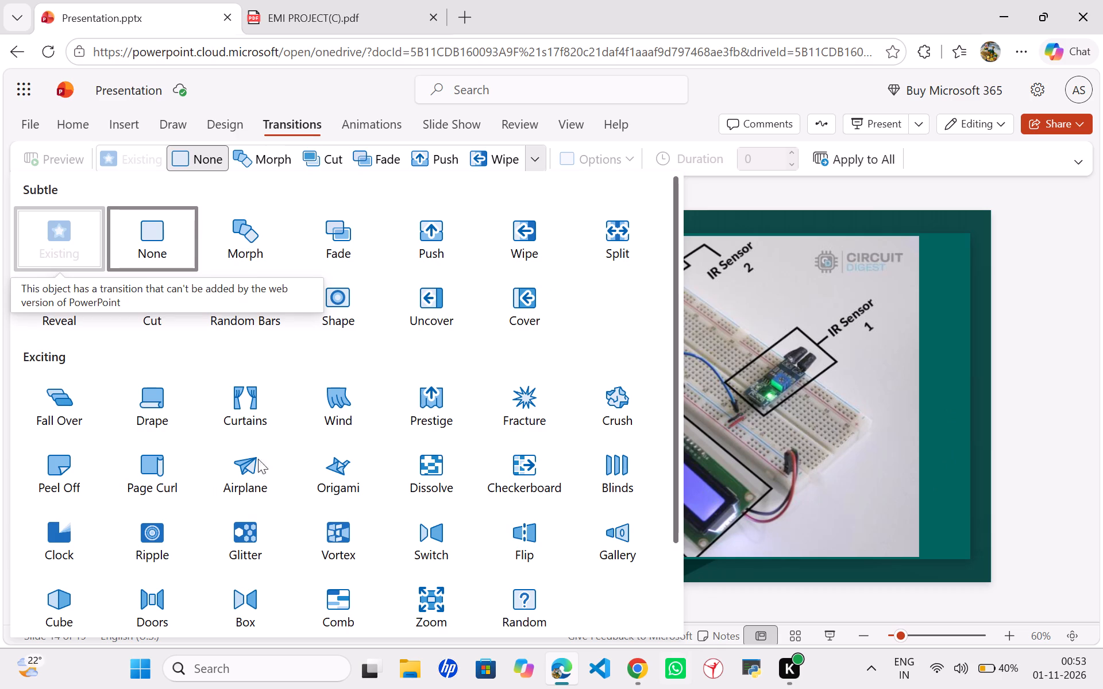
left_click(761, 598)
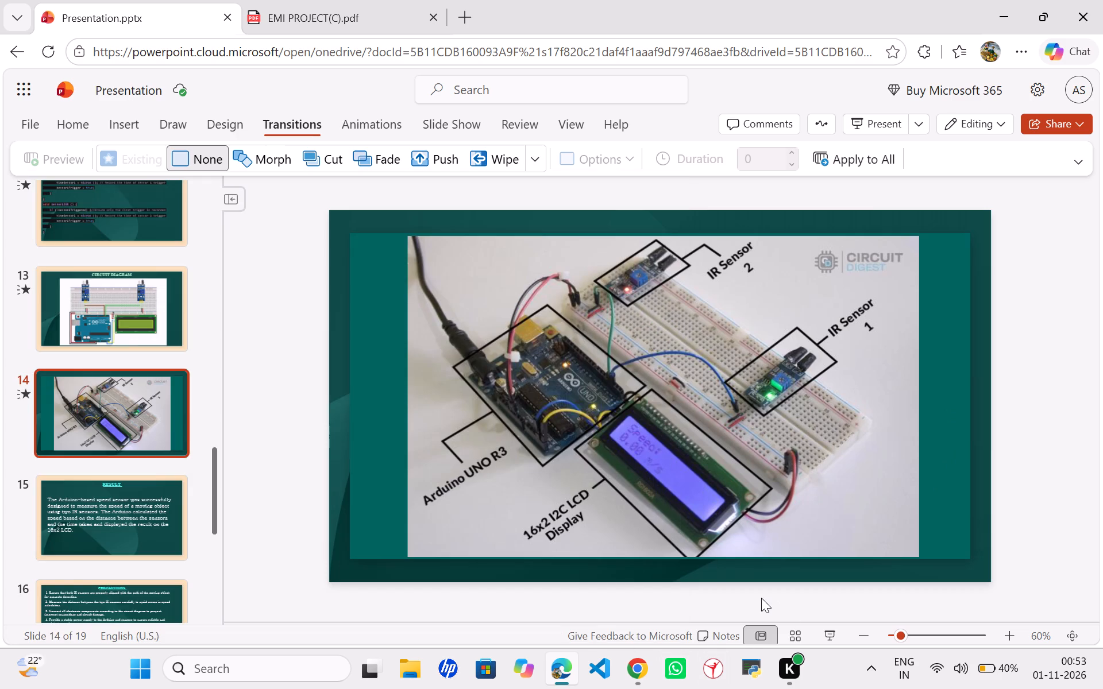
Apply the Peel Off transition to slide 15, the Result slide.
left_click(92, 498)
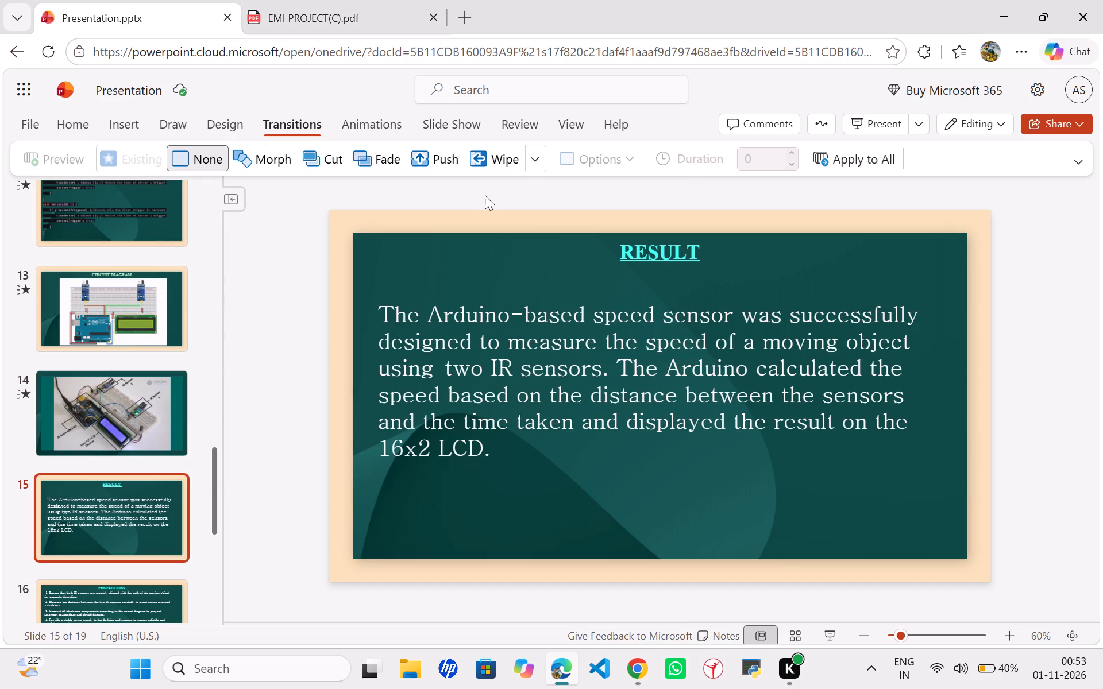
left_click(530, 154)
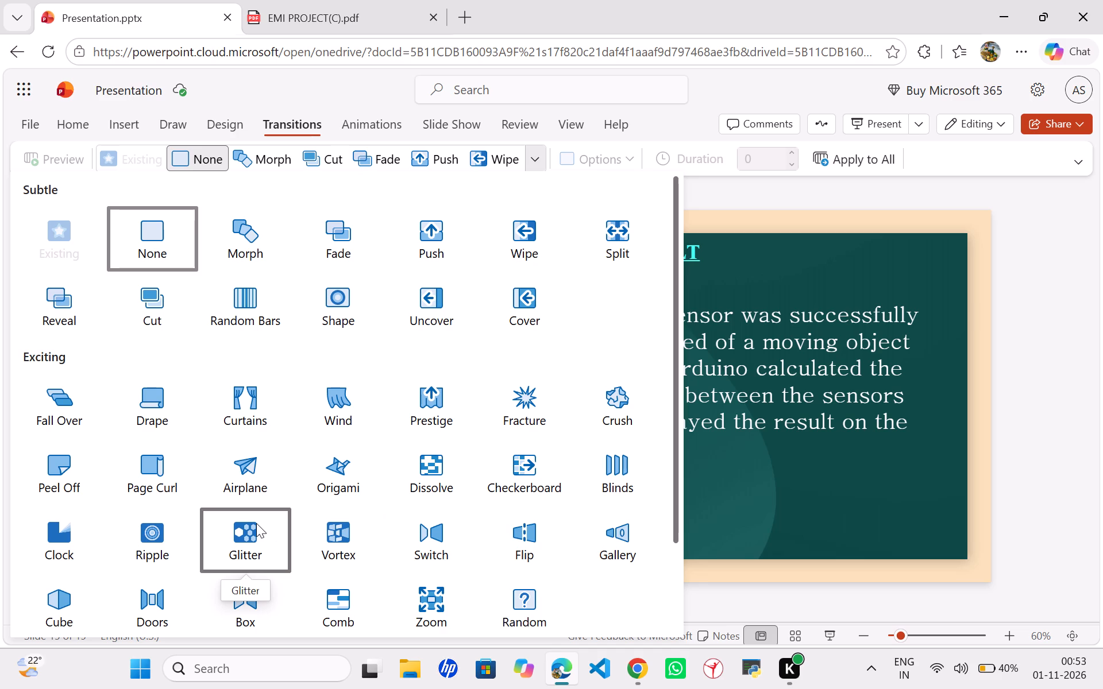
left_click(42, 465)
Apply the Uncover transition to slide 16, the Precautions slide.
scroll(152, 498, "down", 2)
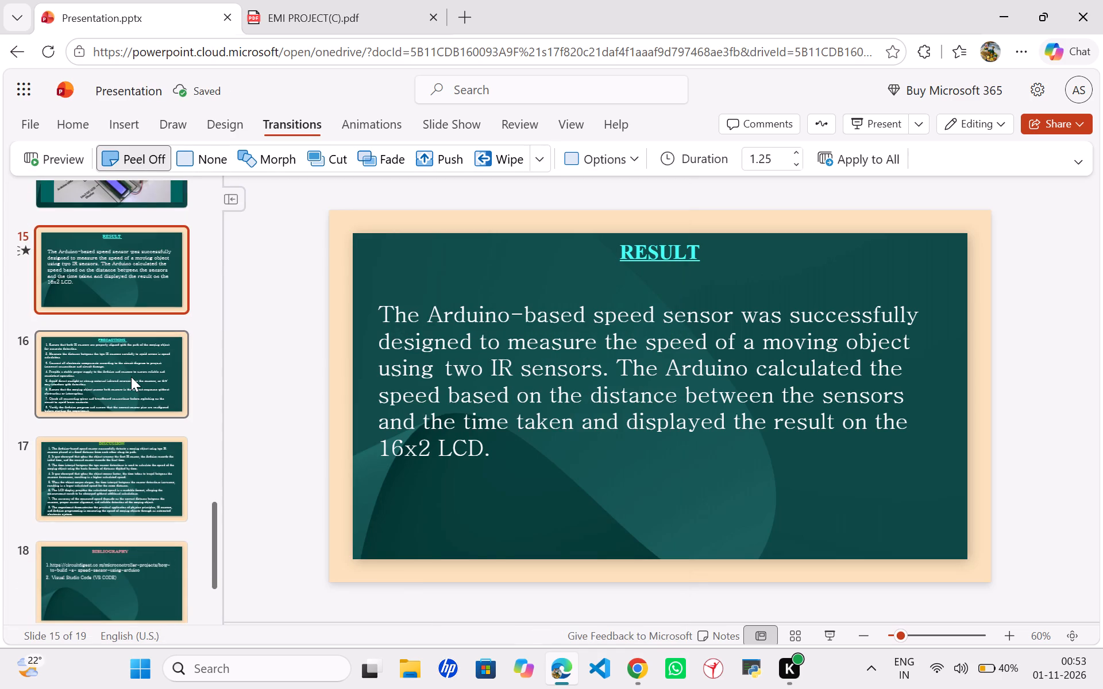
left_click(131, 377)
left_click(533, 157)
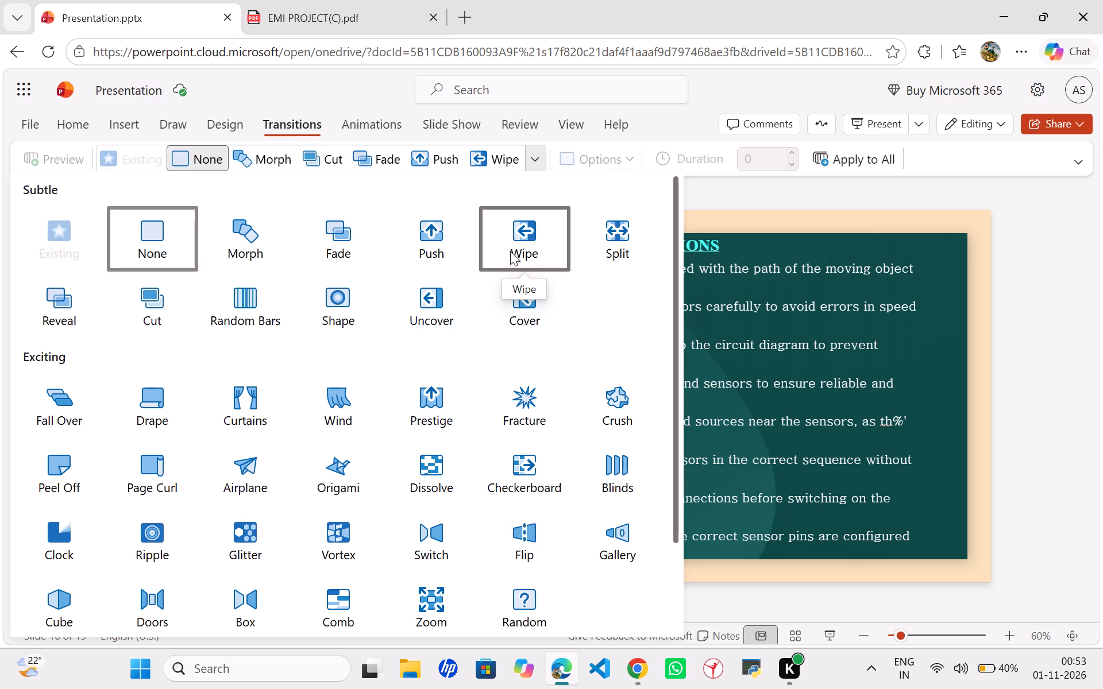
left_click(434, 300)
Apply the Wipe transition to slide 17, the Discussion slide.
left_click(142, 443)
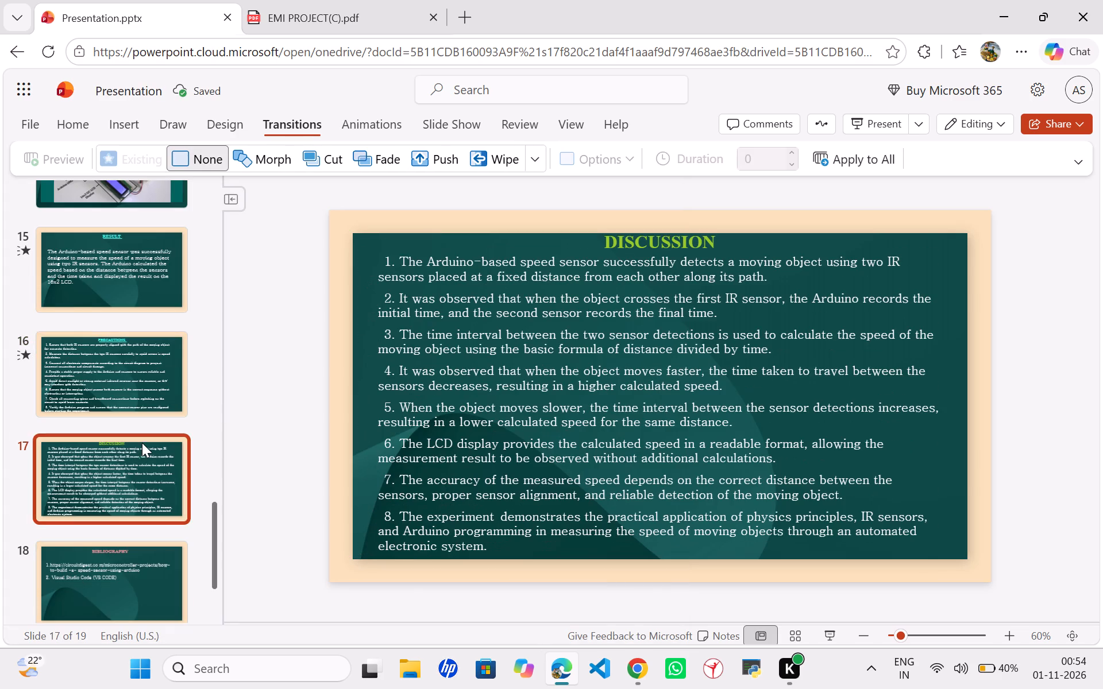
left_click(515, 161)
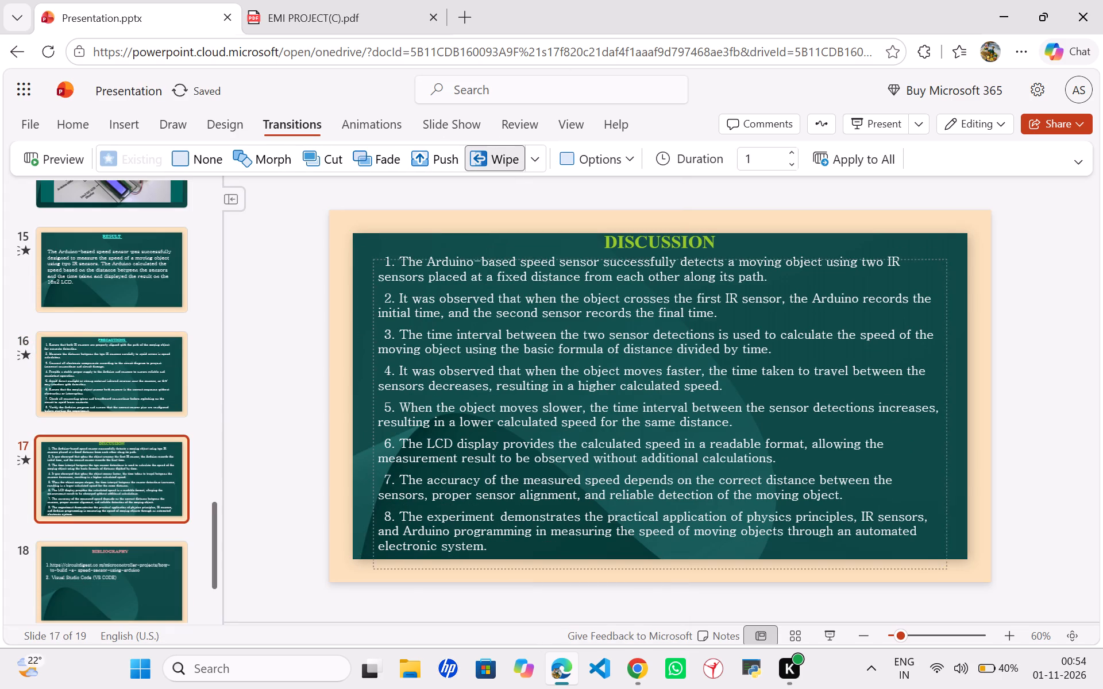
Apply the Push transition to slide 18, the Bibliography slide.
left_click(168, 568)
left_click(434, 162)
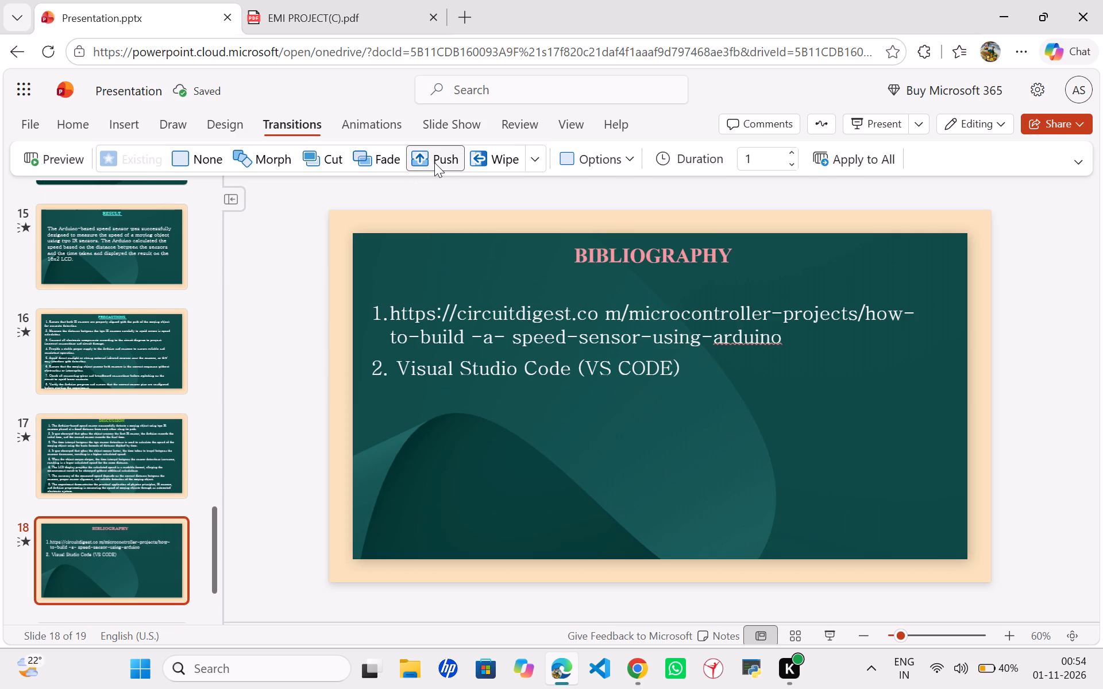
Change the transition of slide 18, the Bibliography slide, to Cut.
left_click(315, 156)
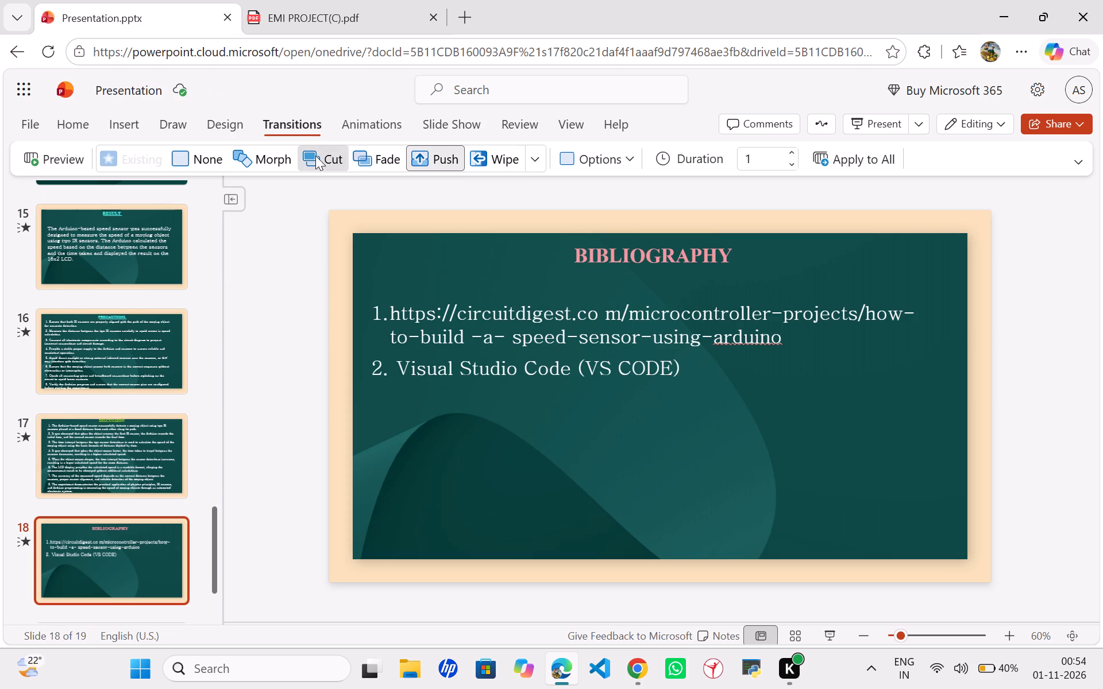
Play the slide show from the beginning through slide 5, Theory, to check the opening transitions, and exit the show.
scroll(149, 258, "up", 9)
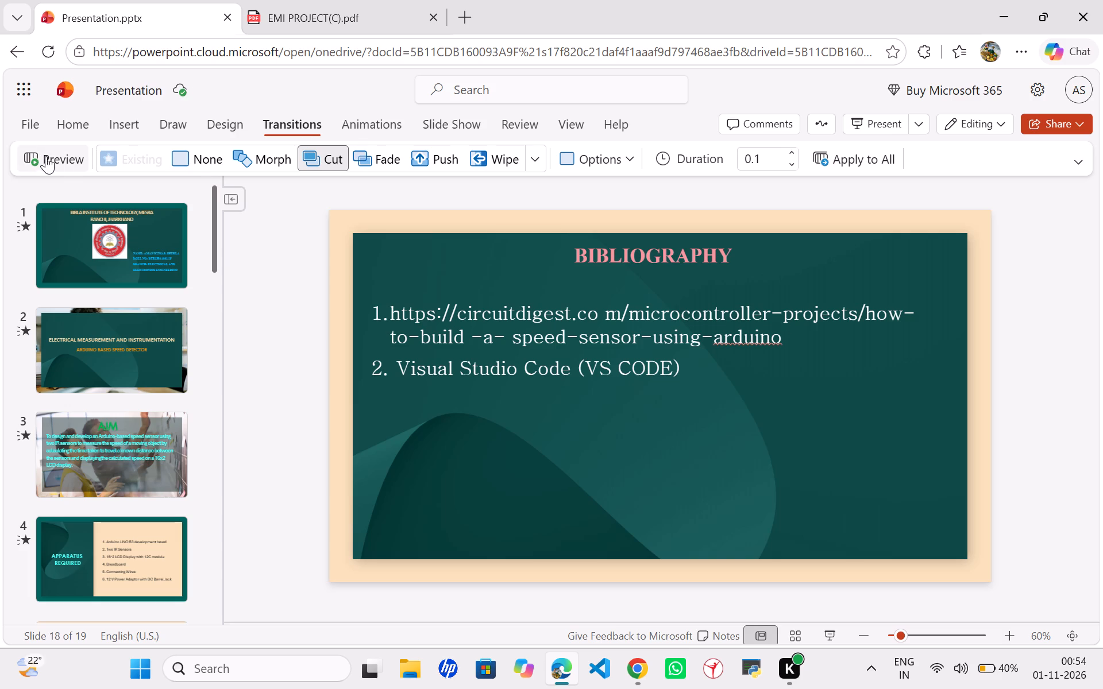
left_click(131, 205)
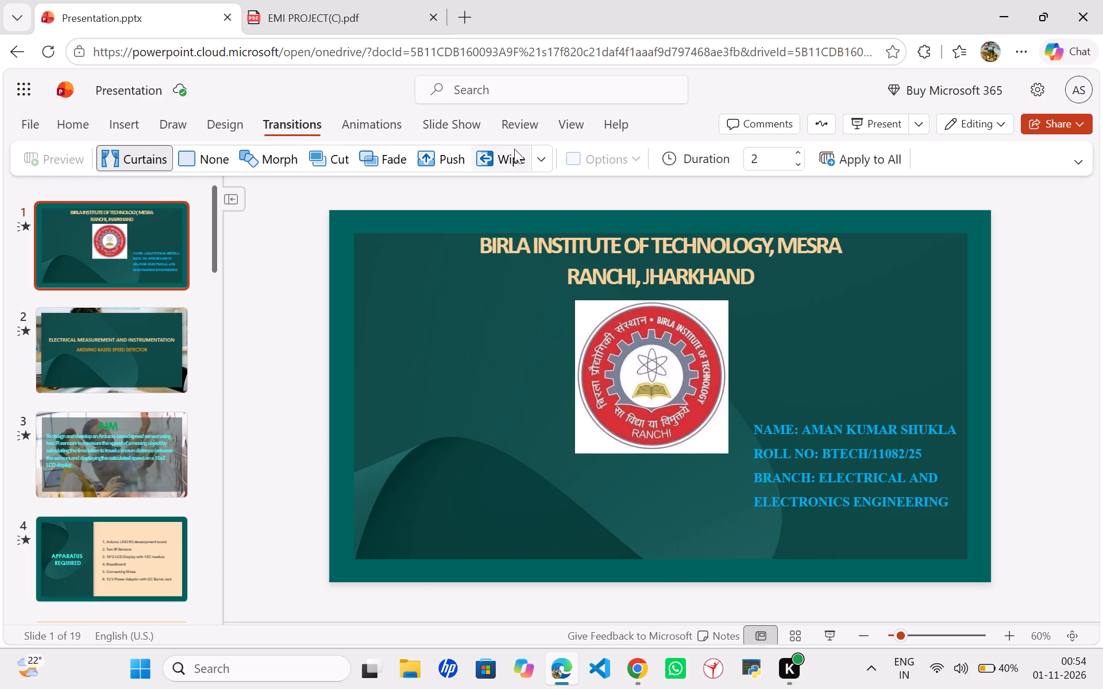
left_click(426, 123)
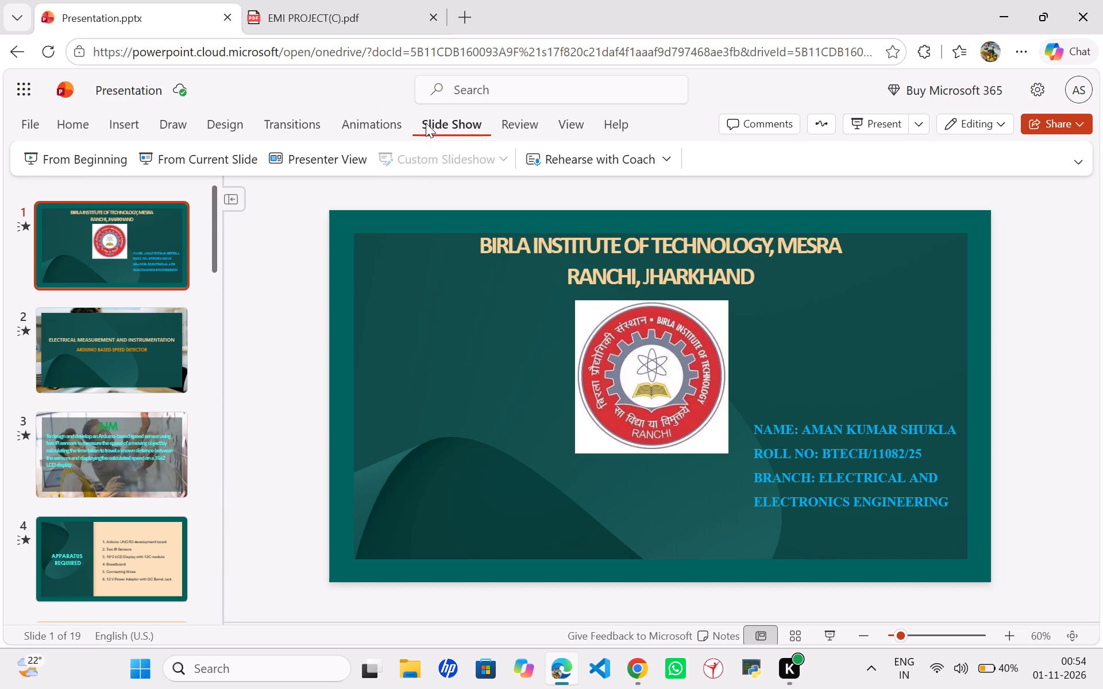
left_click(101, 157)
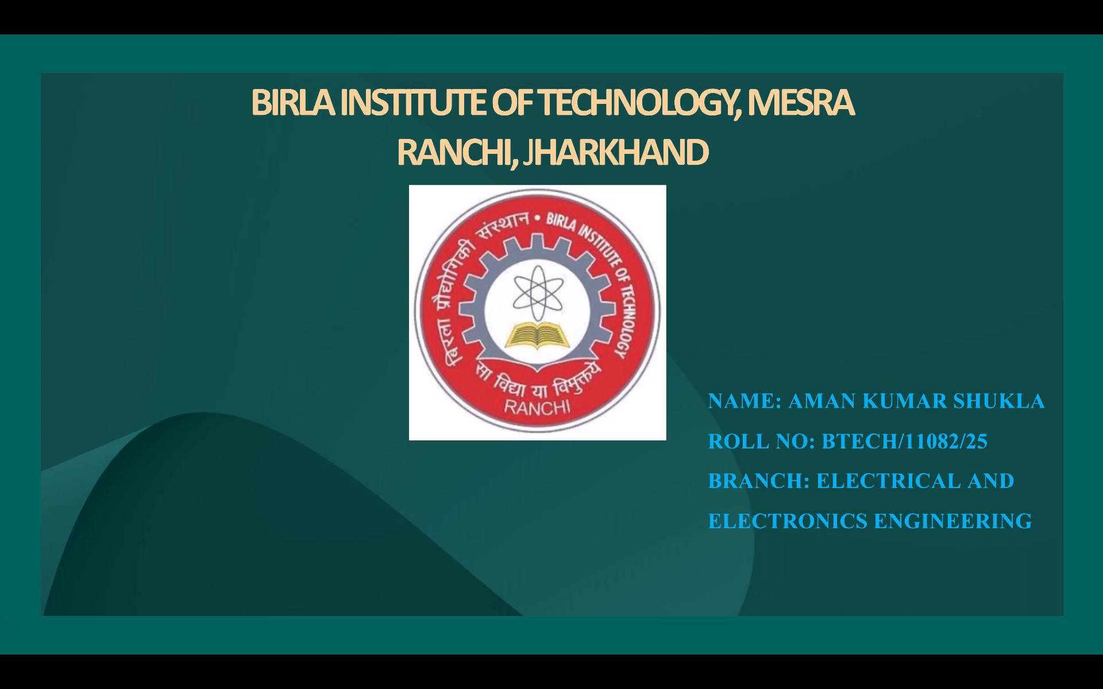
key("Right")
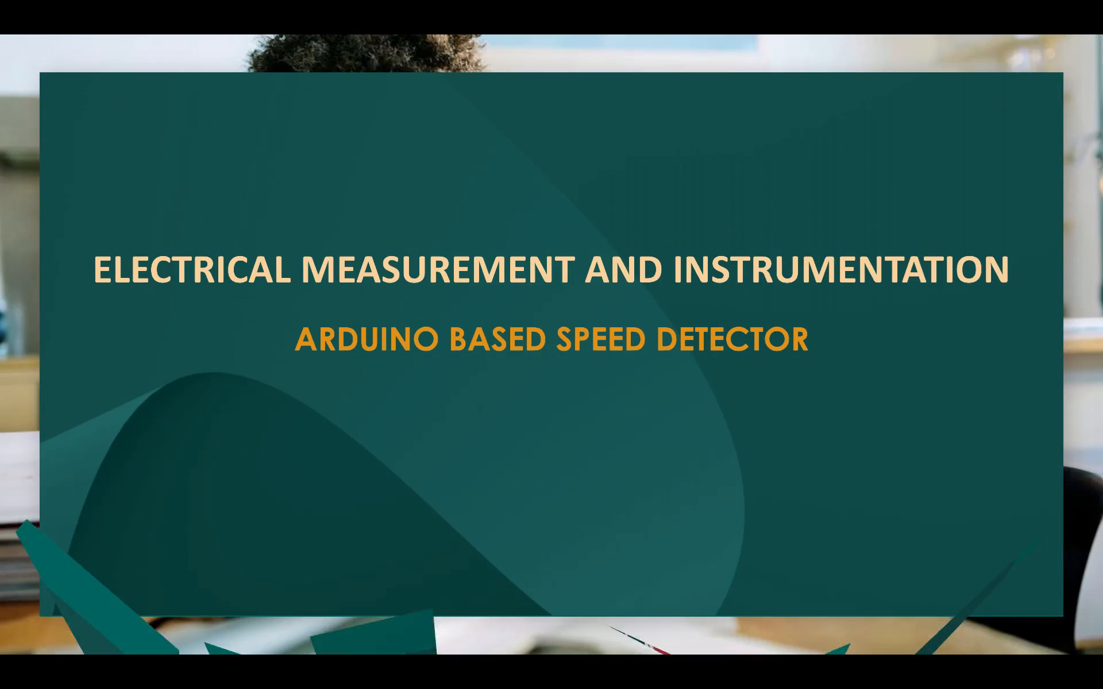
key("Right")
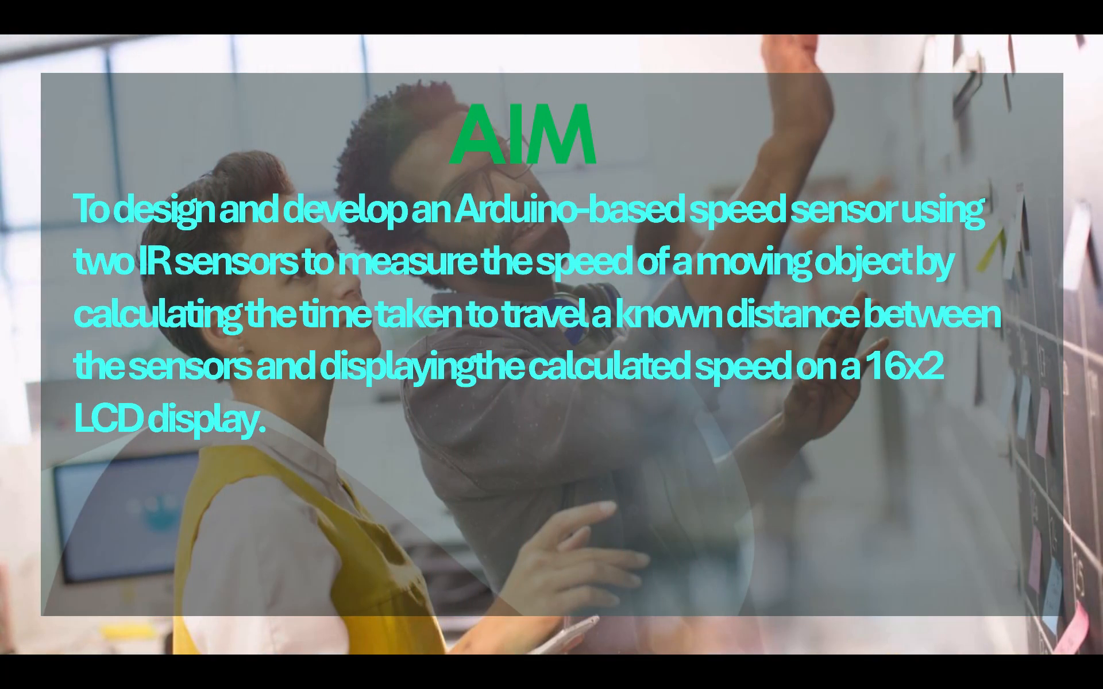
key("Right")
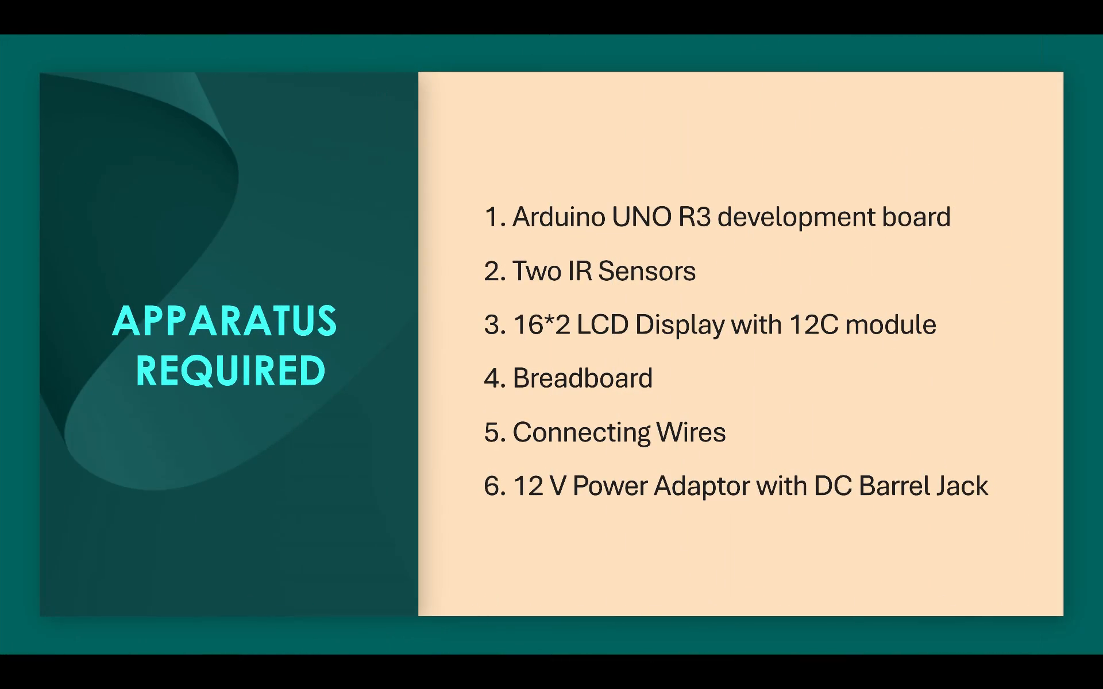
key("Right")
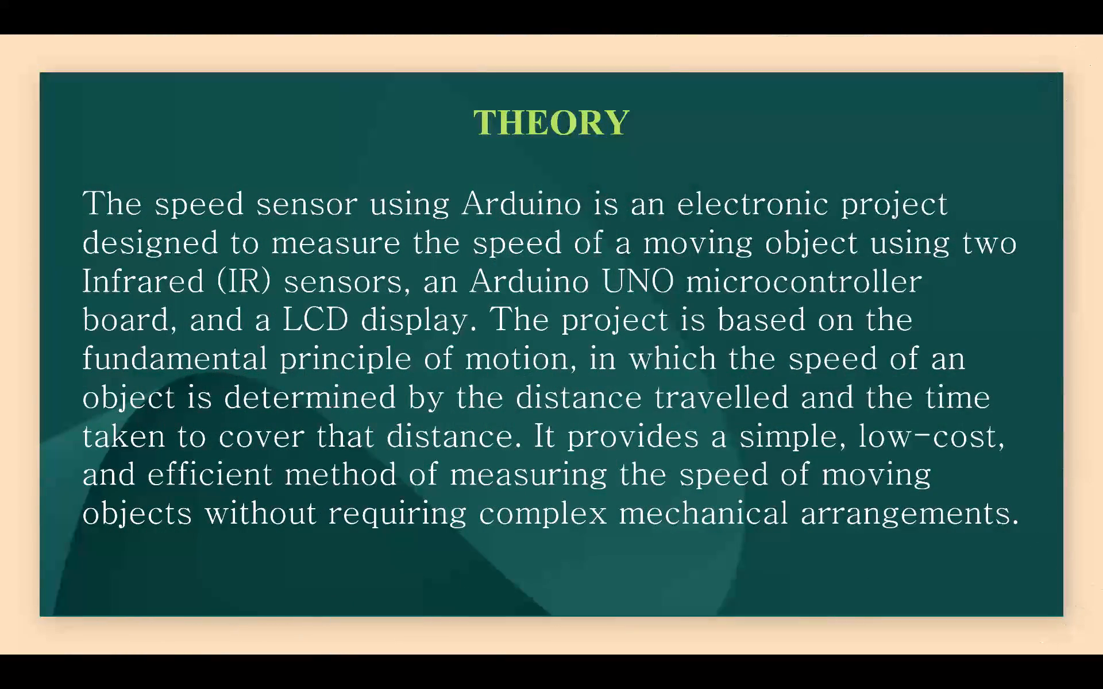
key("Escape")
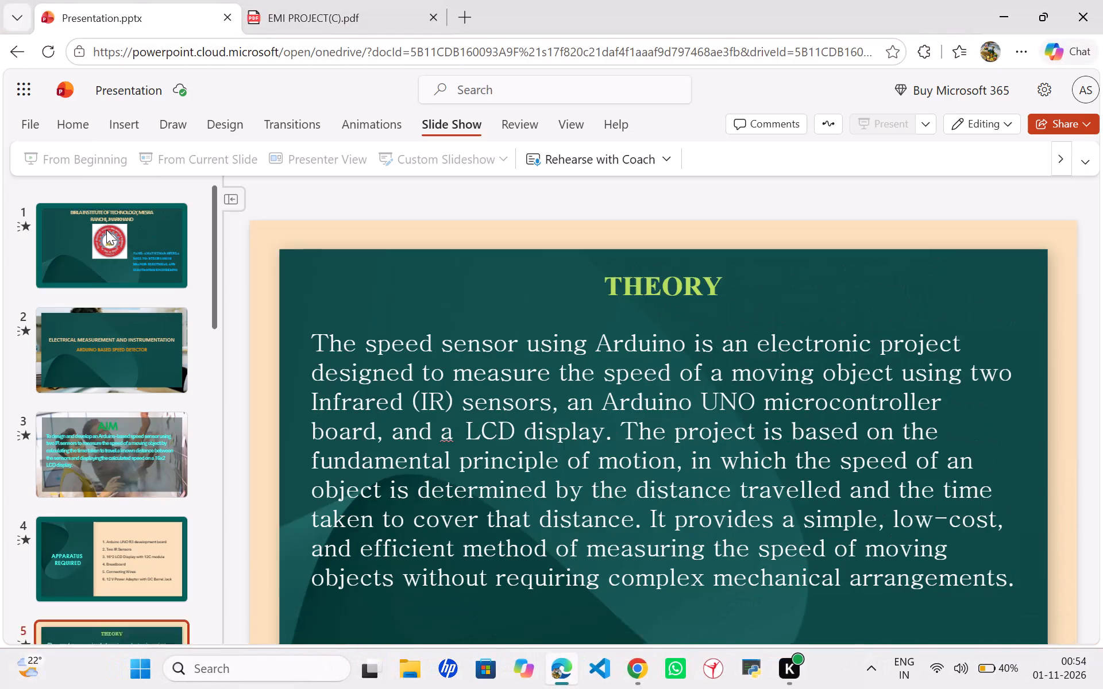
Set the duration of the Glitter transition on slide 5, the Theory slide, to 3 seconds.
scroll(108, 554, "down", 2)
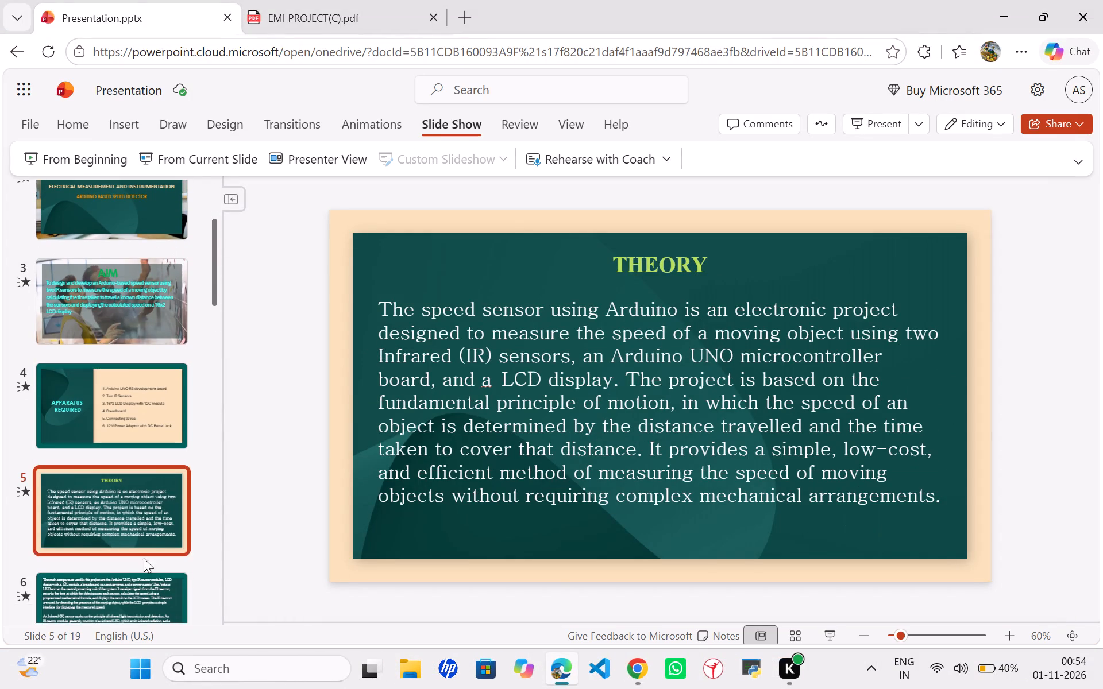
left_click(134, 517)
left_click(344, 120)
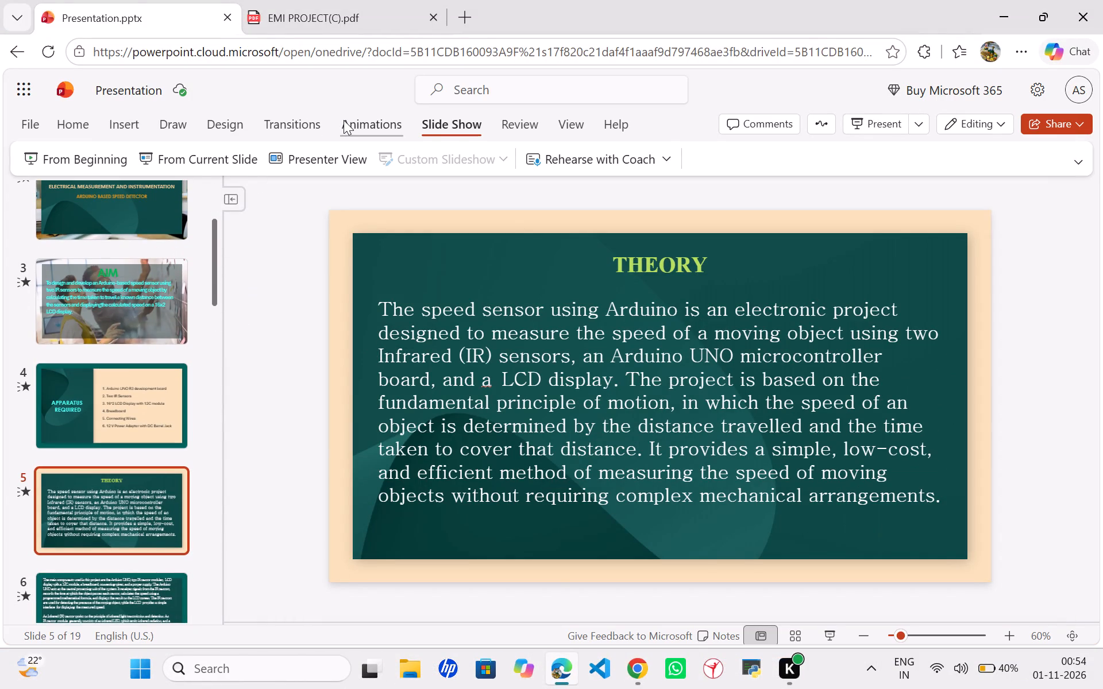
left_click(307, 123)
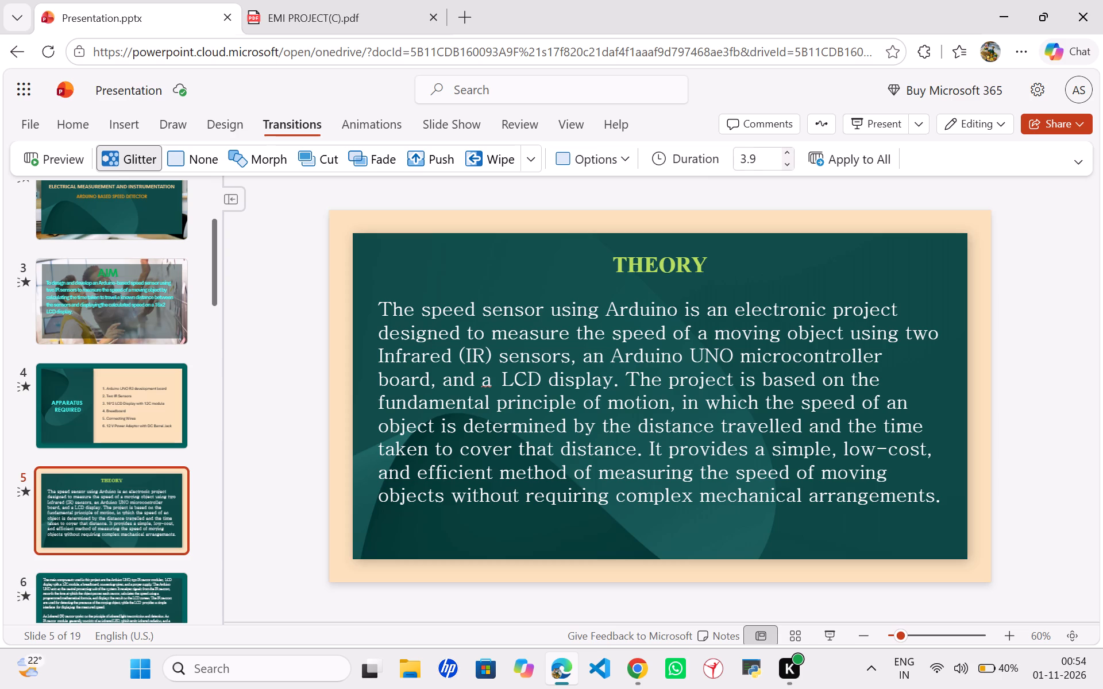
left_click(757, 156)
key("BackSpace")
key("3")
key("Return")
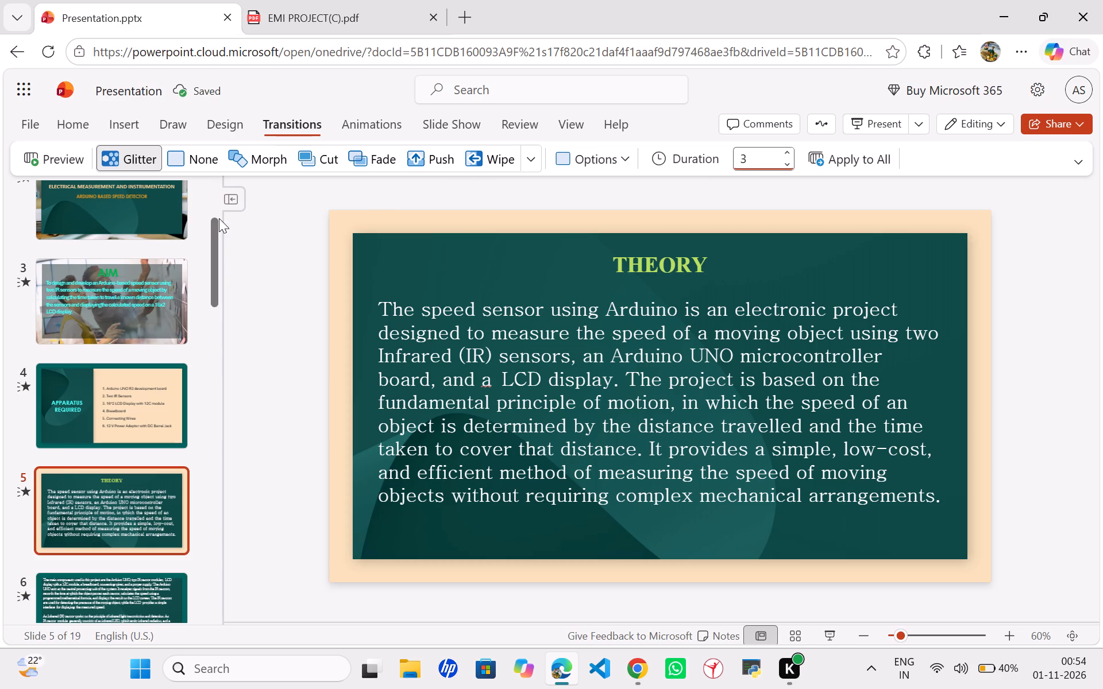
Play the slide show from slide 4, Apparatus Required, moving back and forth to check the transition into the Theory slide.
left_click(117, 405)
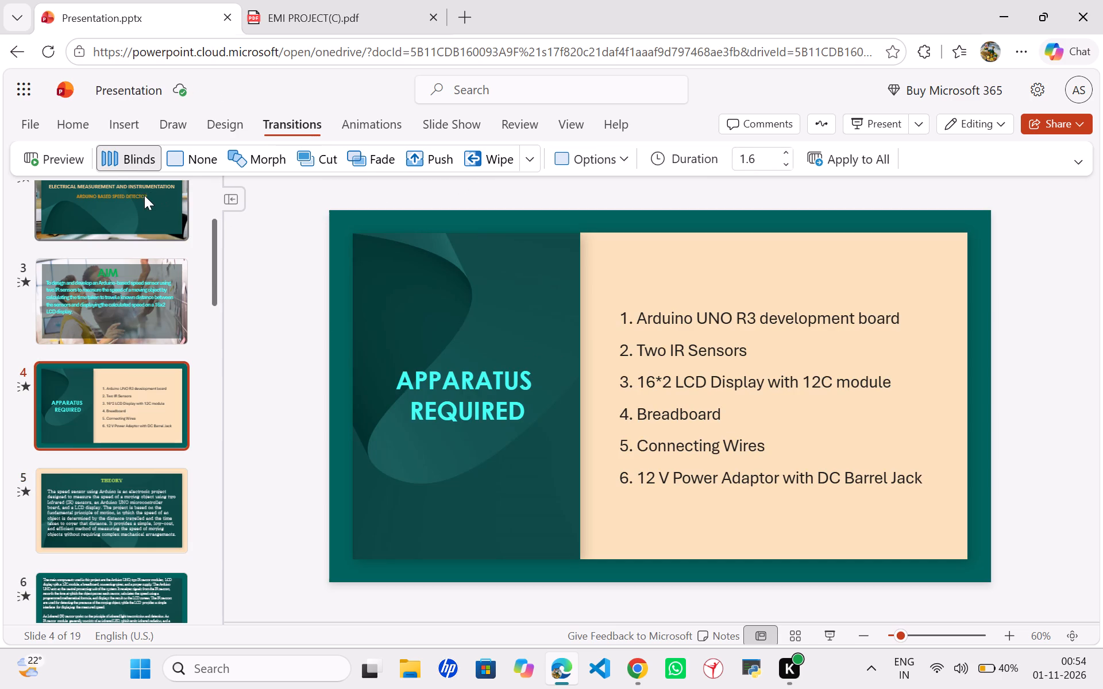
left_click(104, 480)
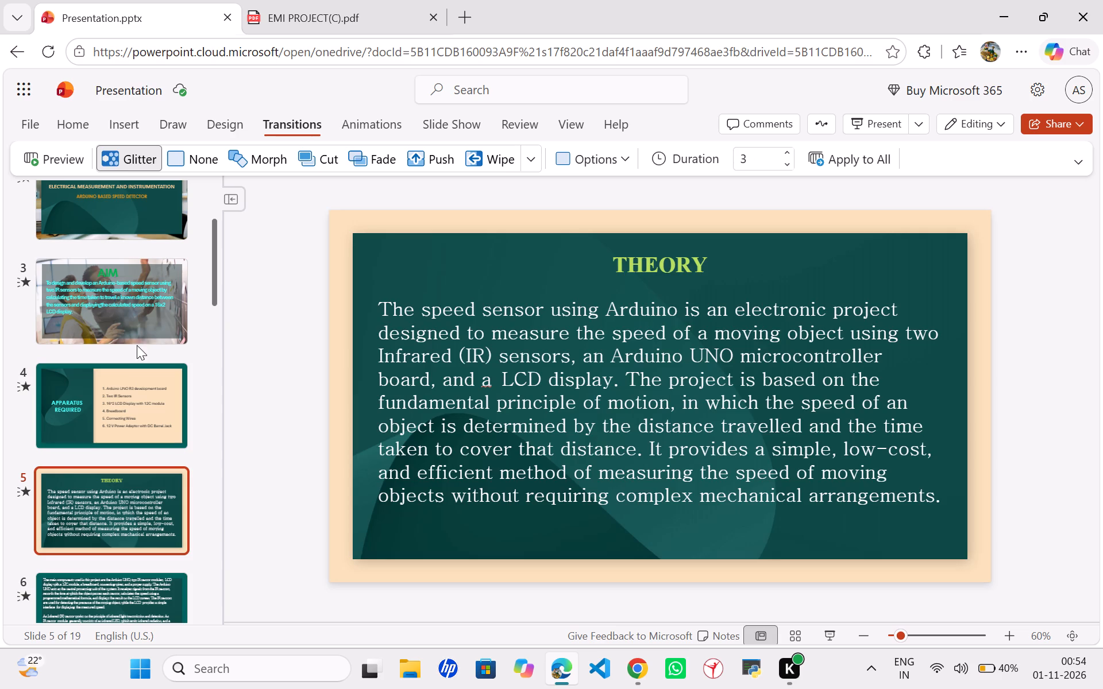
left_click(115, 381)
left_click(462, 125)
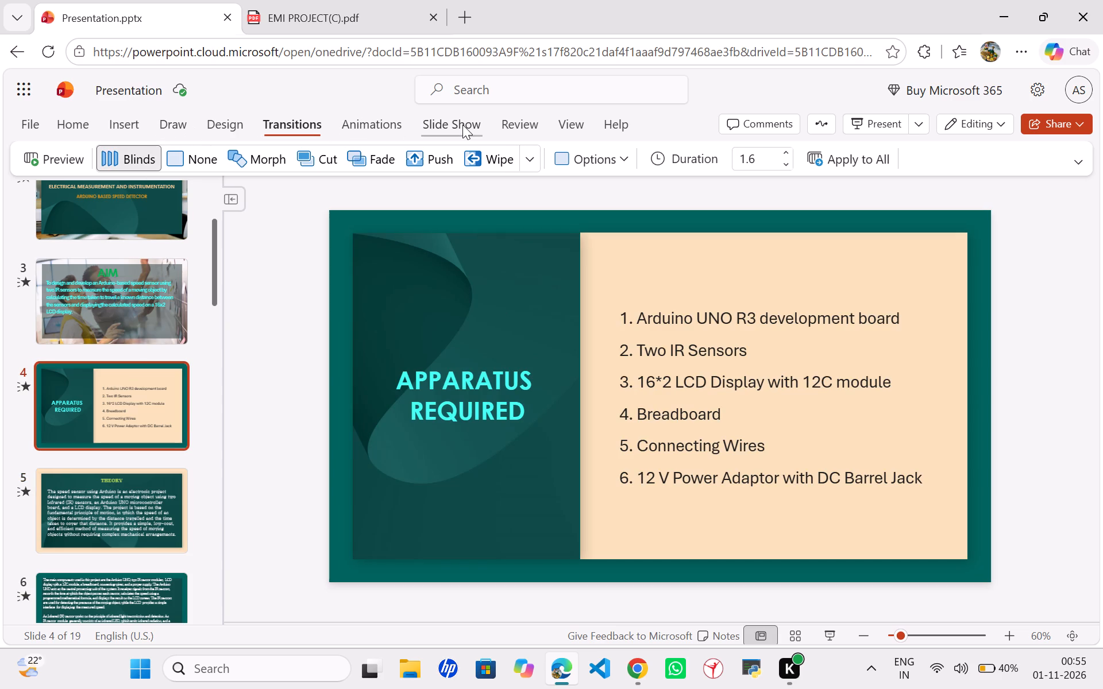
double_click(198, 148)
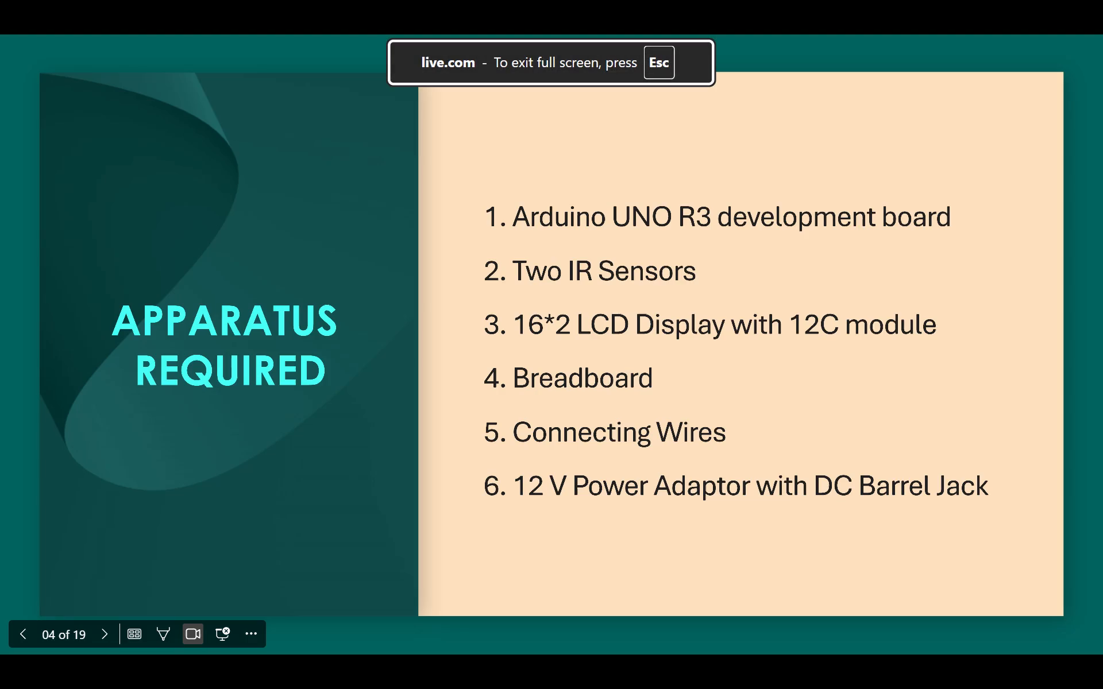
key("Right")
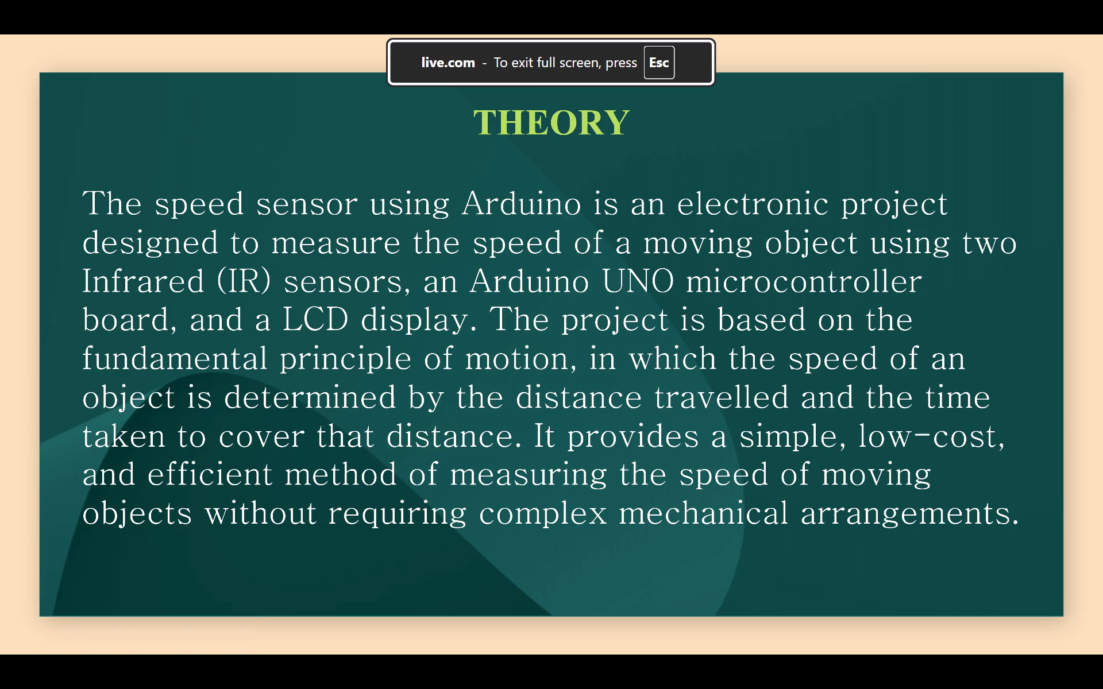
key("Left")
key("Left")
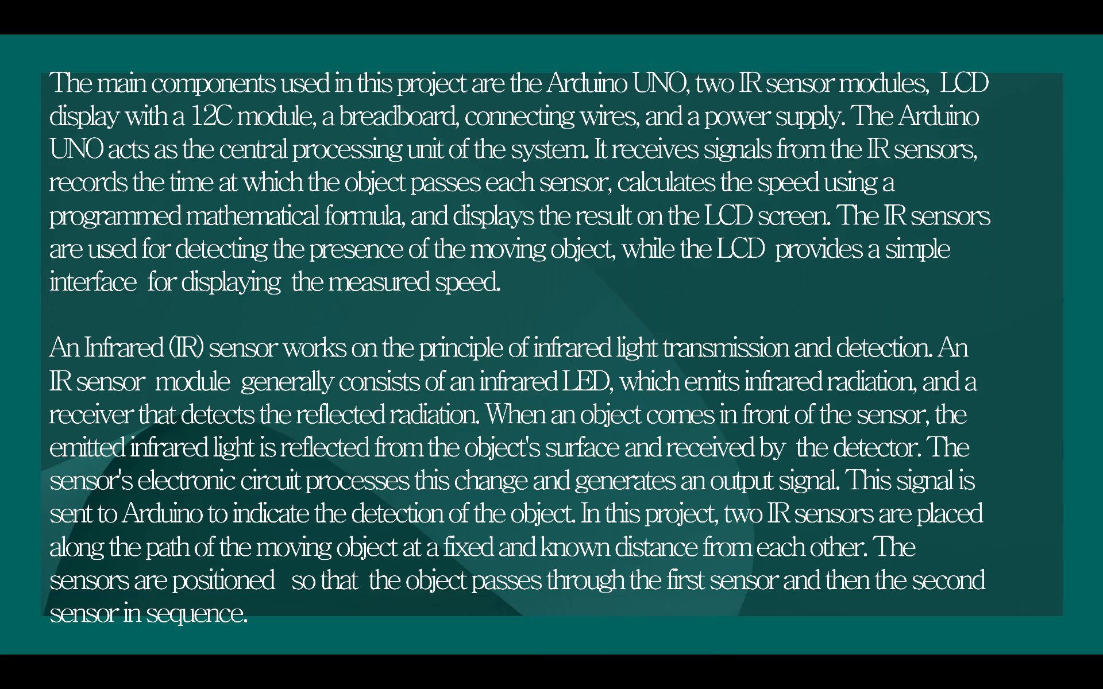
key("Left")
key("Left")
key("Right")
key("Right")
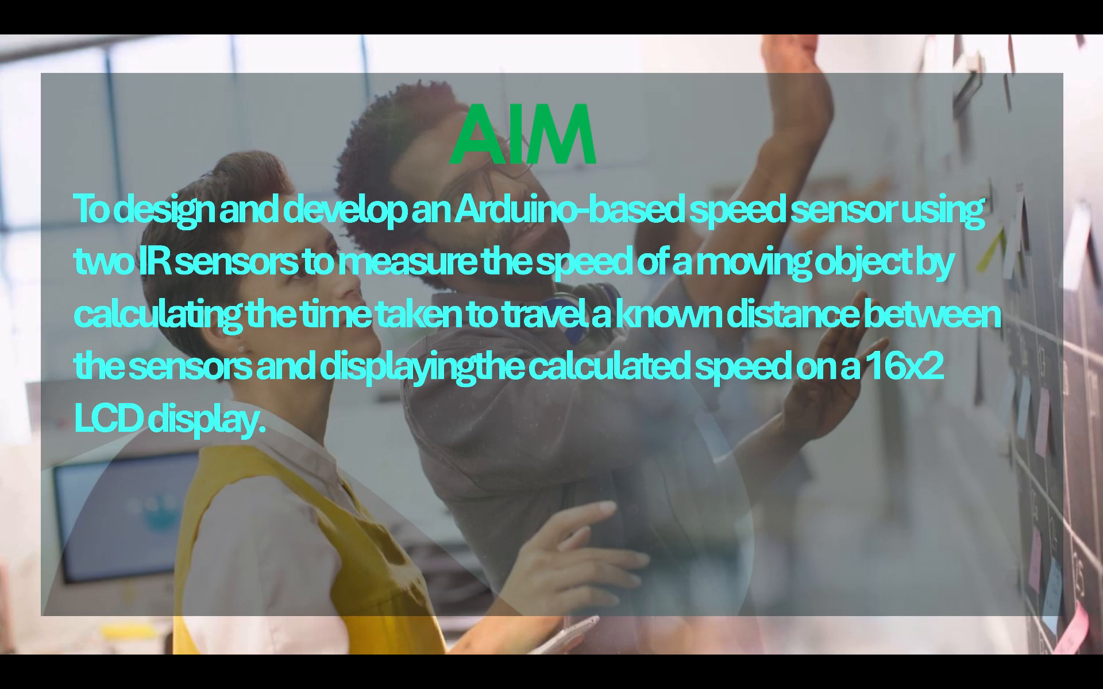
key("Right")
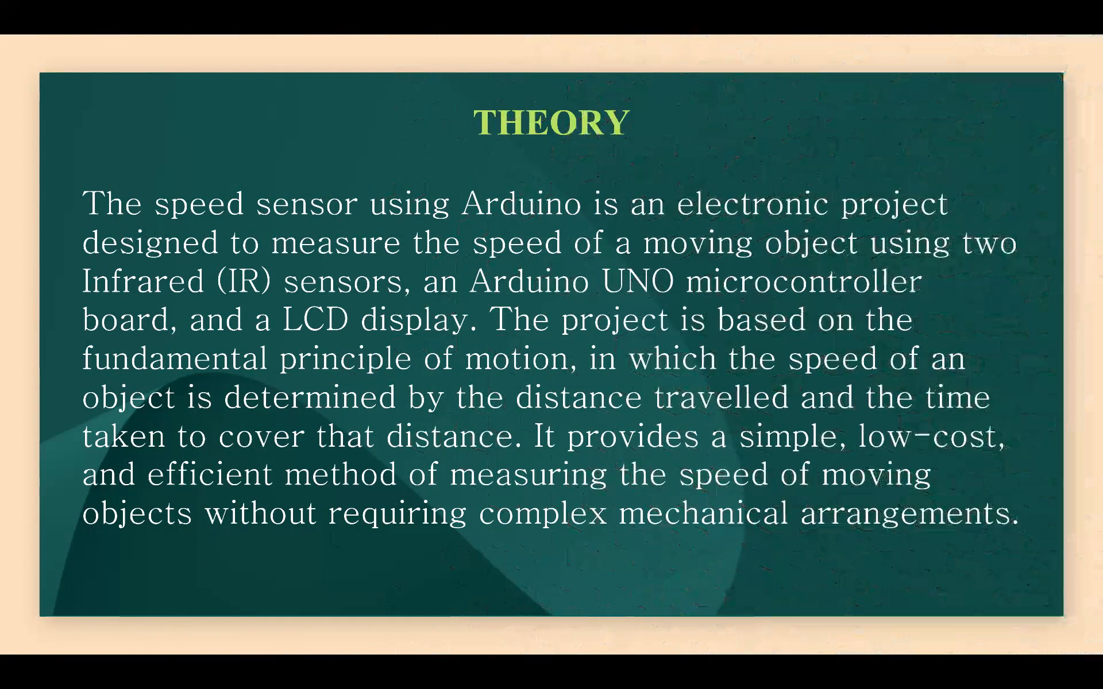
Play the slide show from the Theory slide through the closing Thank You slide to check the remaining transitions, and exit the show.
key("Right")
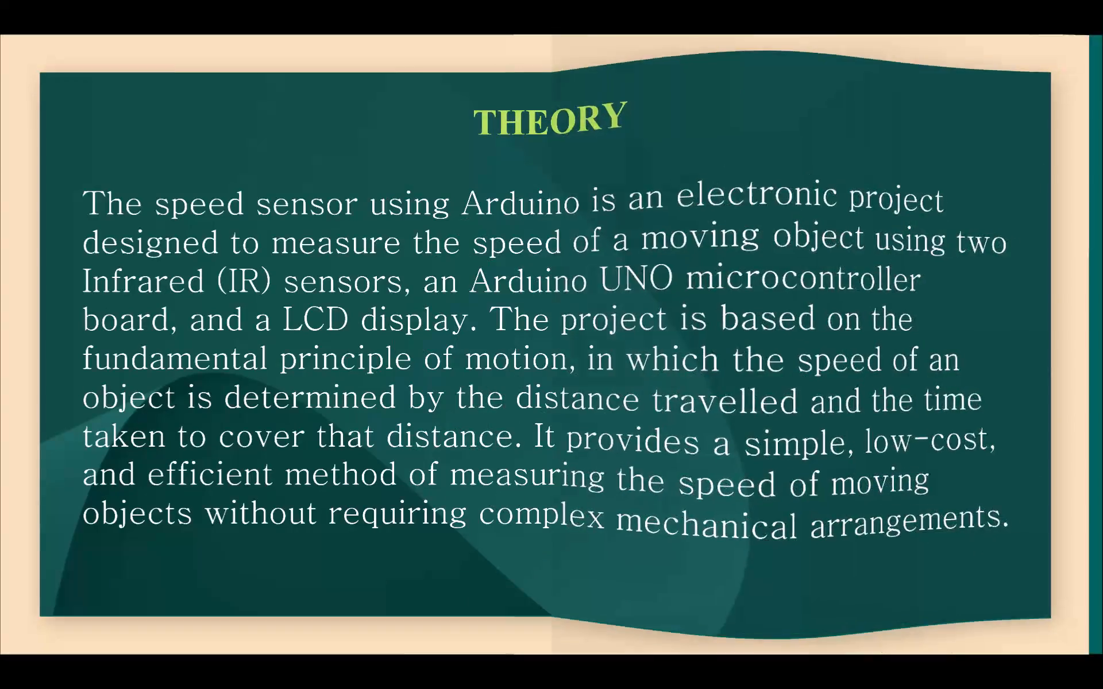
key("Right")
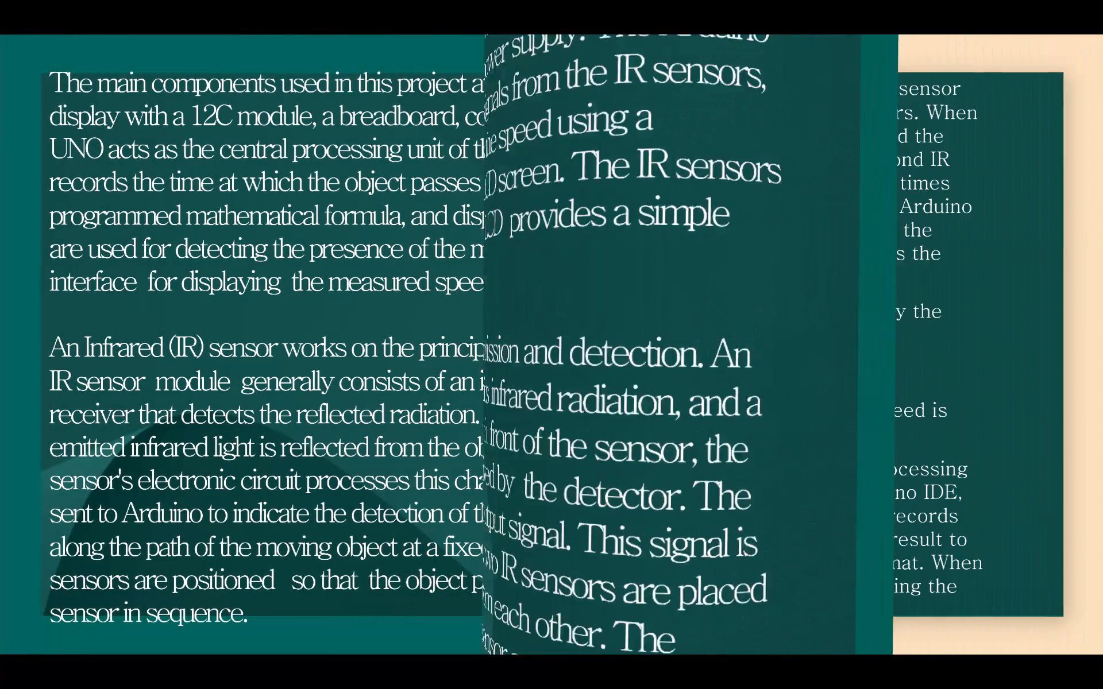
key("Right")
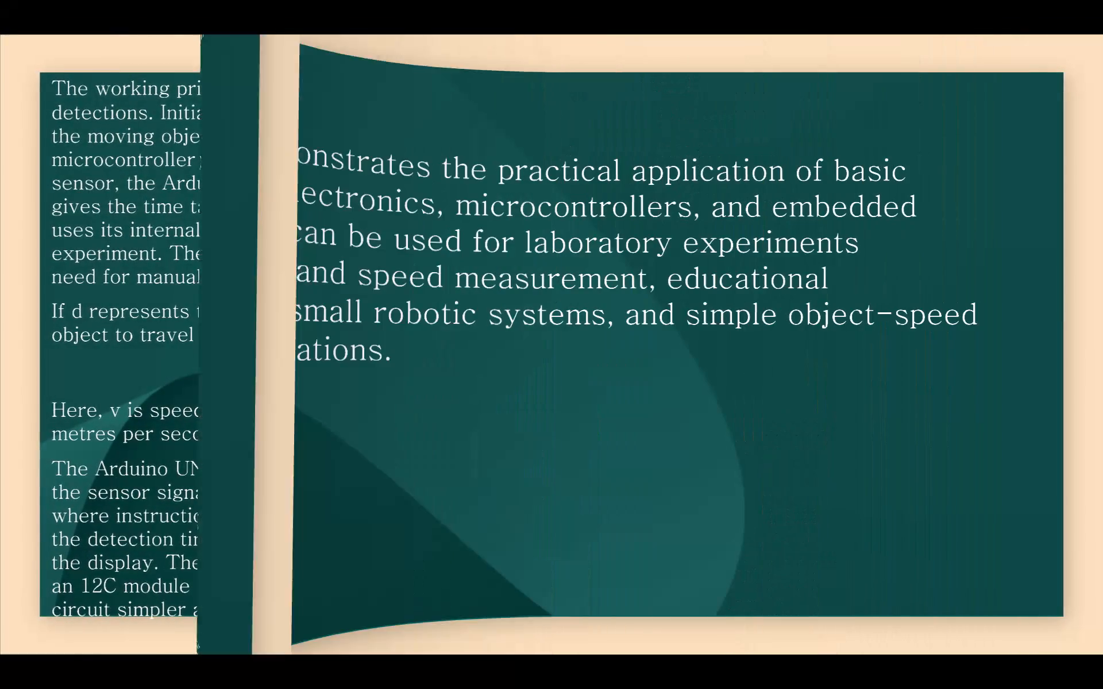
key("Right")
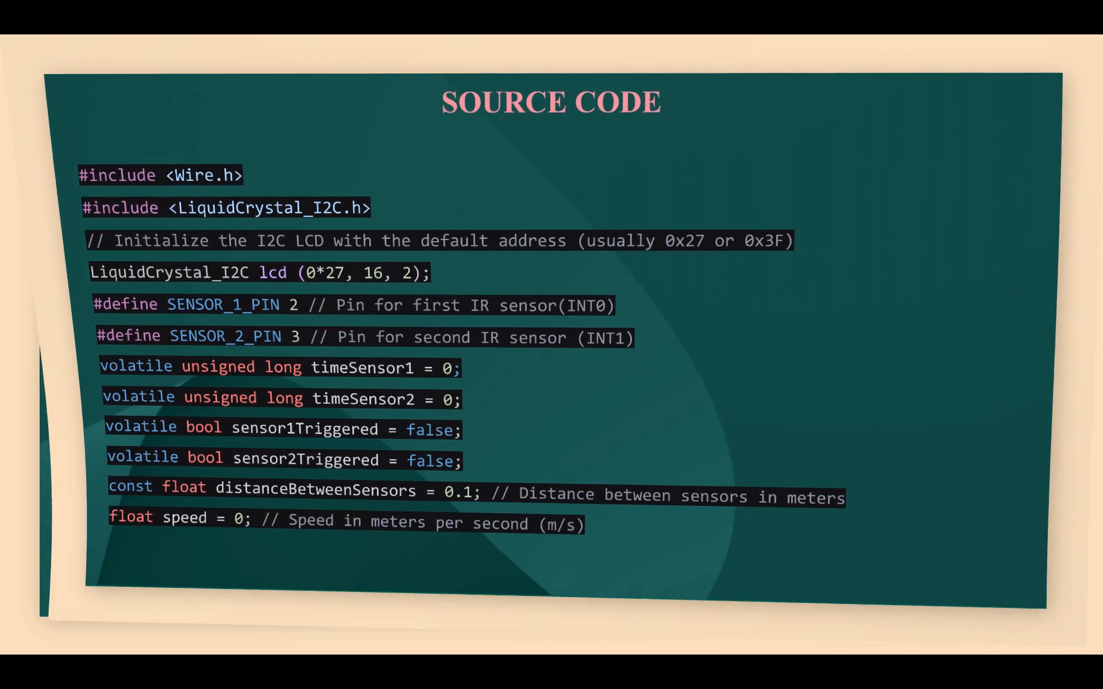
key("Right")
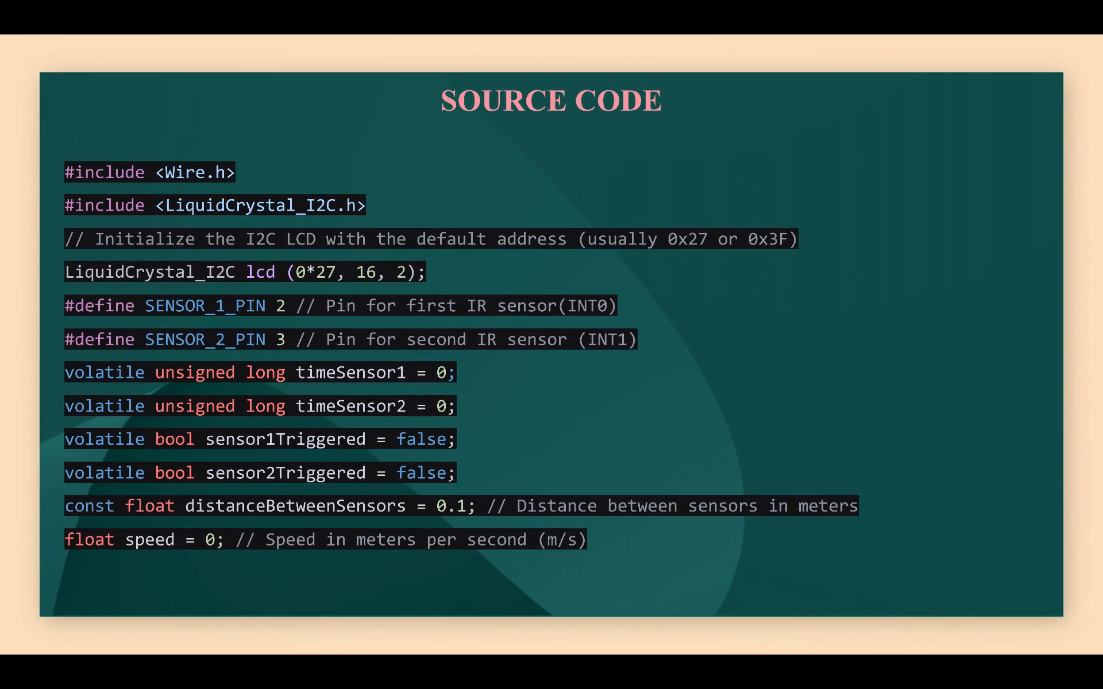
key("Right")
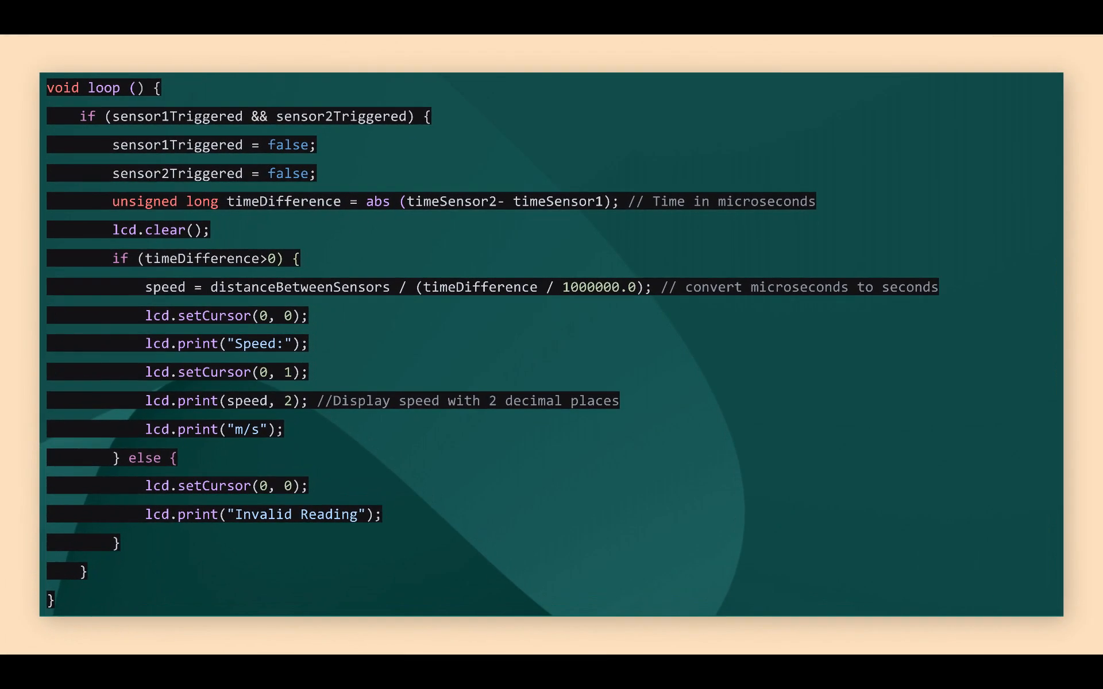
key("Right")
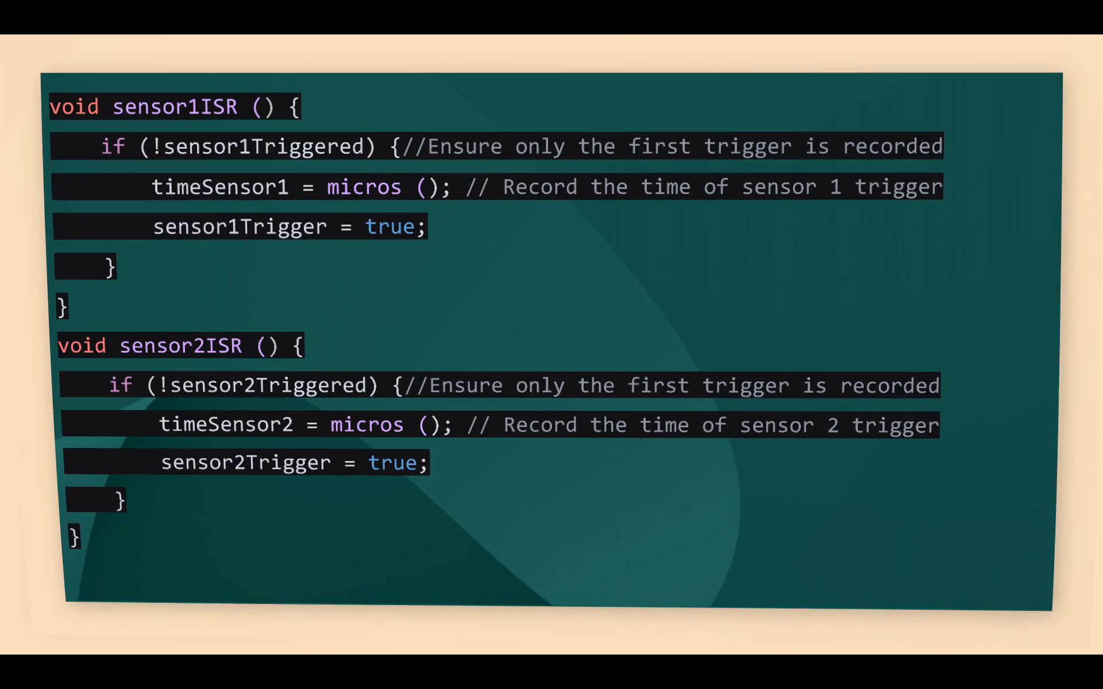
key("Right")
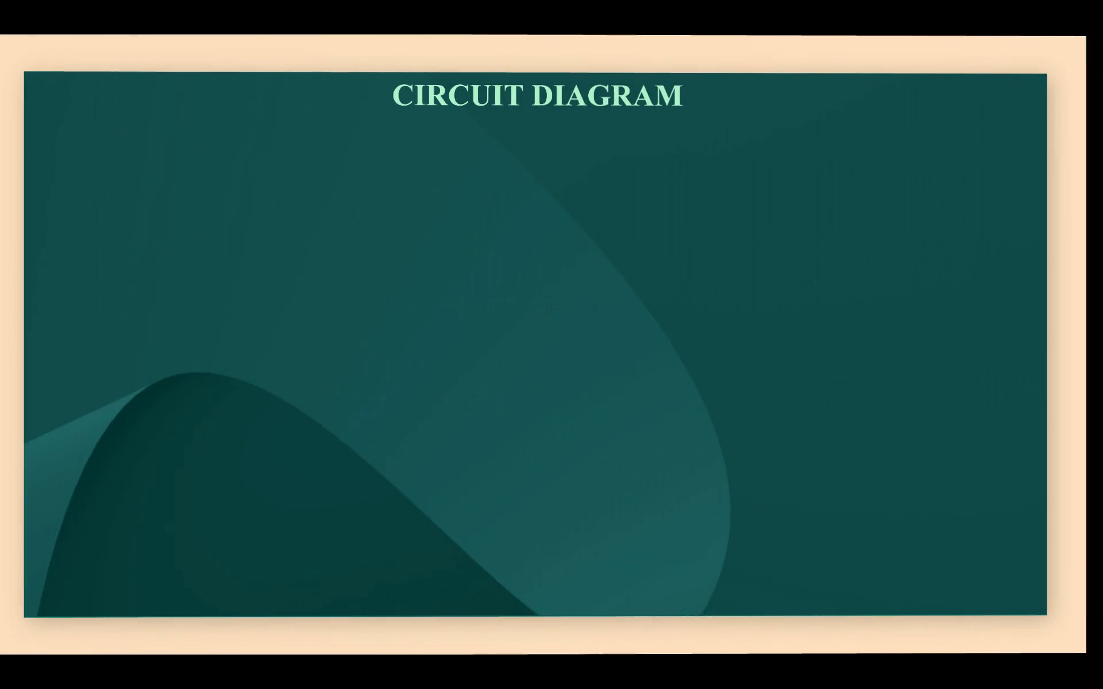
key("Right")
key("Right")
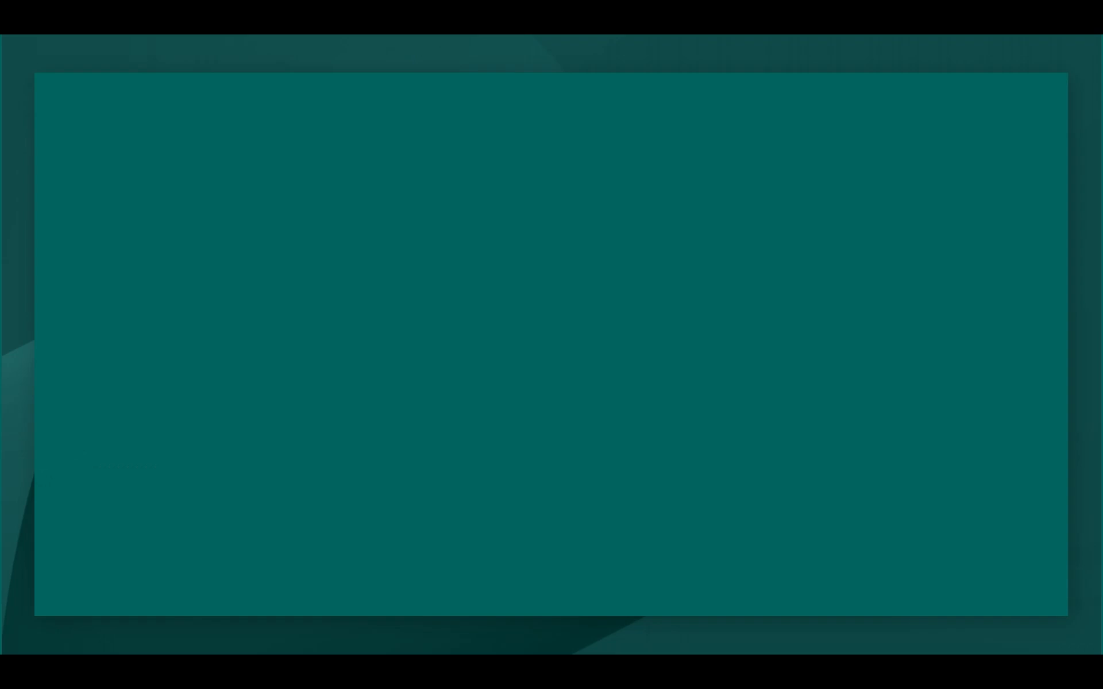
key("Right")
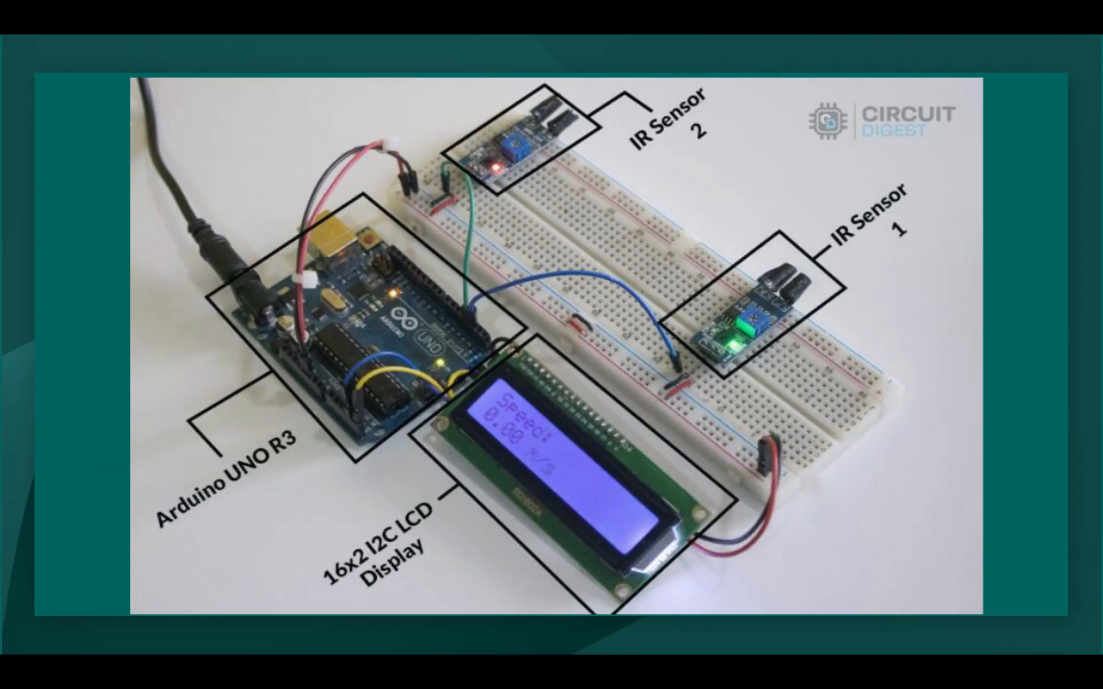
key("Right")
key("Right")
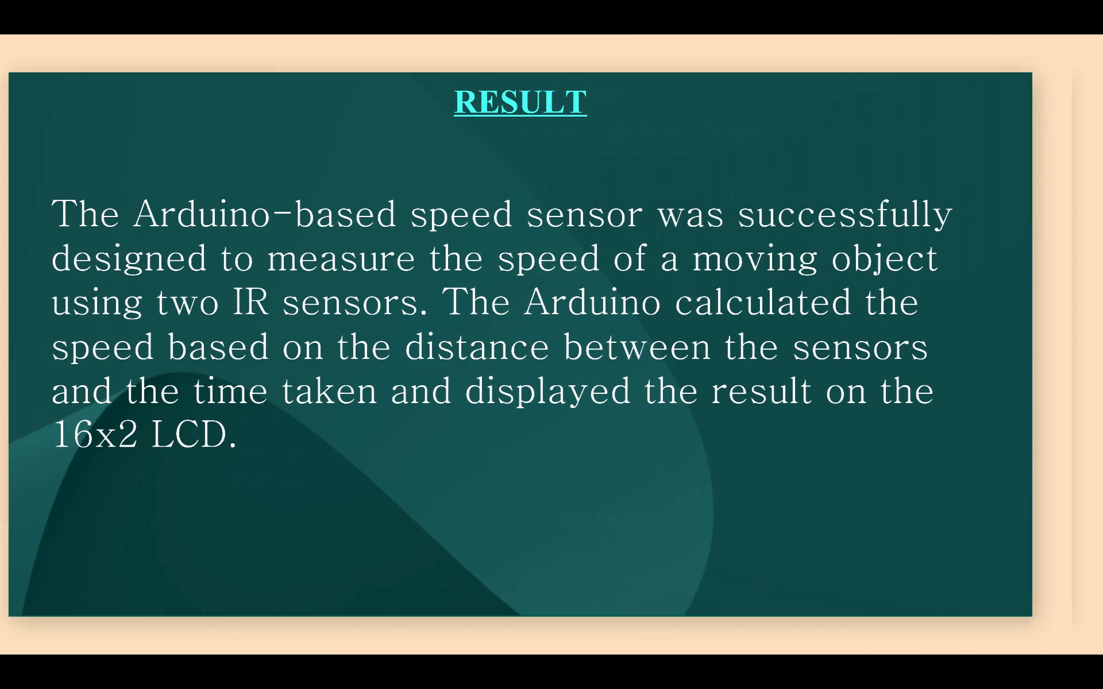
key("Right")
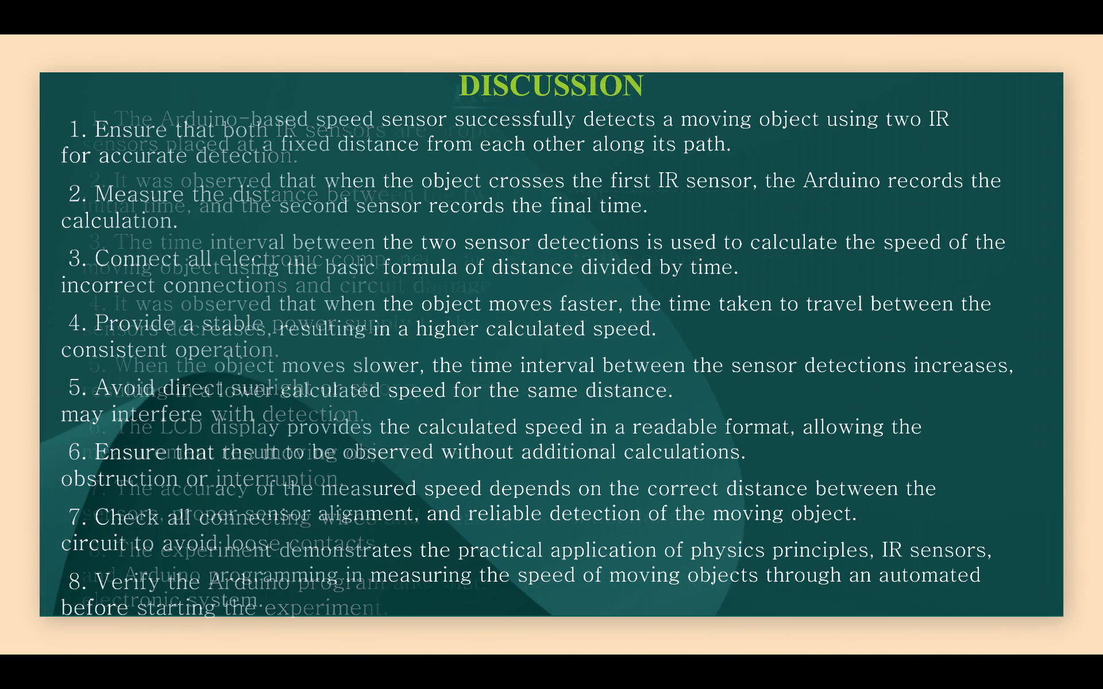
key("Right")
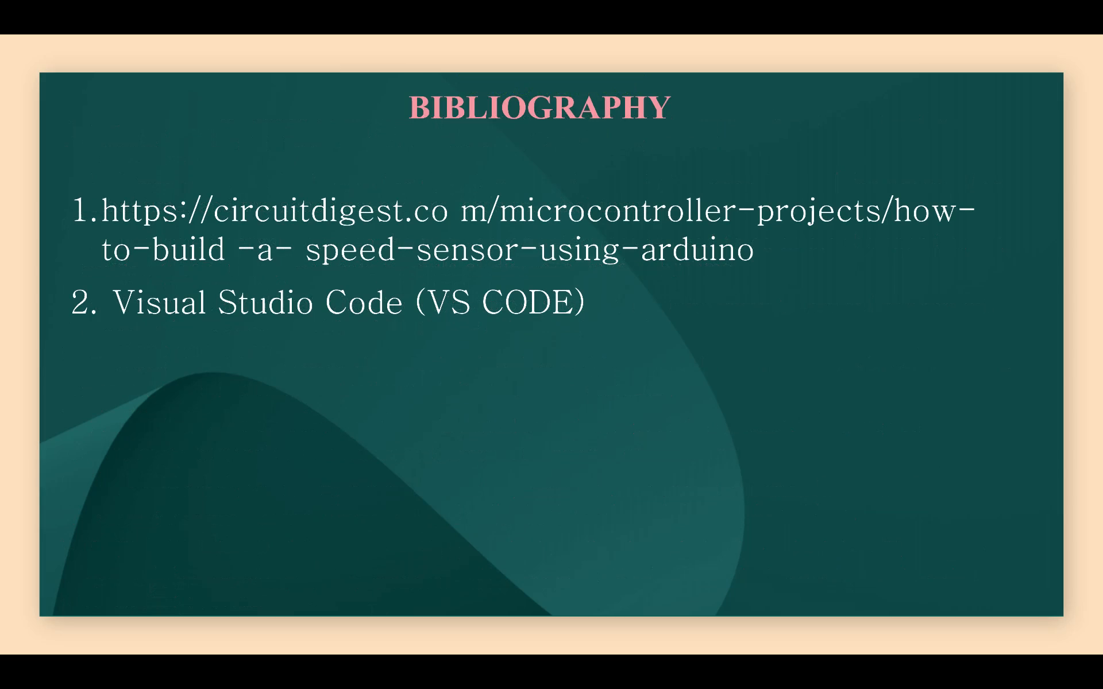
key("Left")
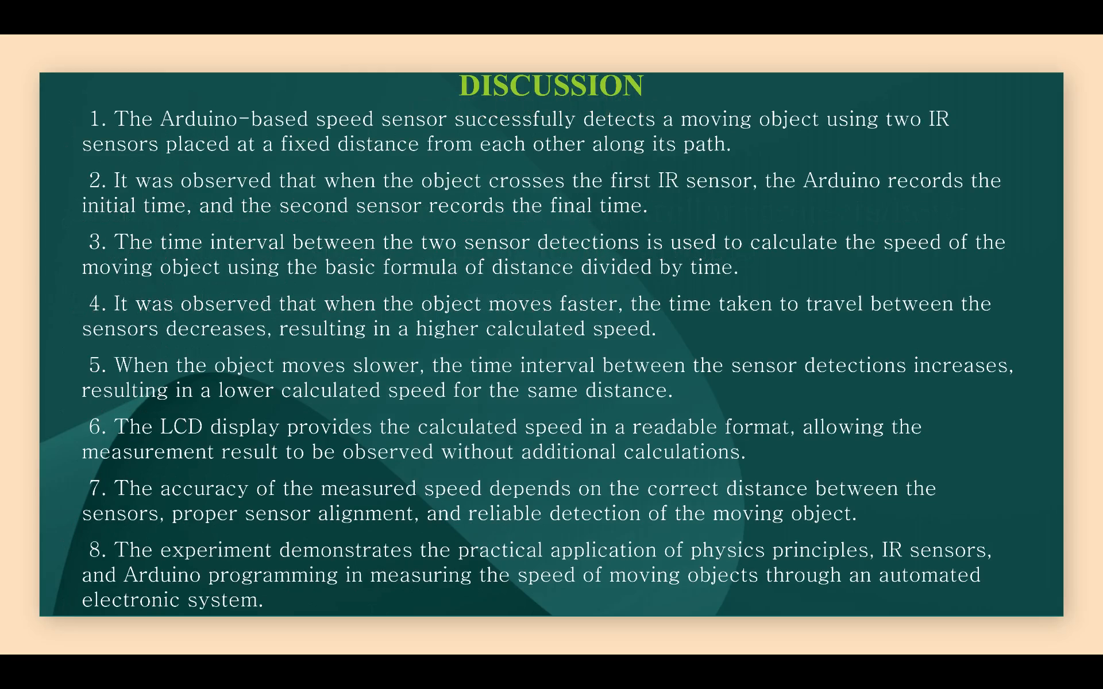
key("Right")
key("Right")
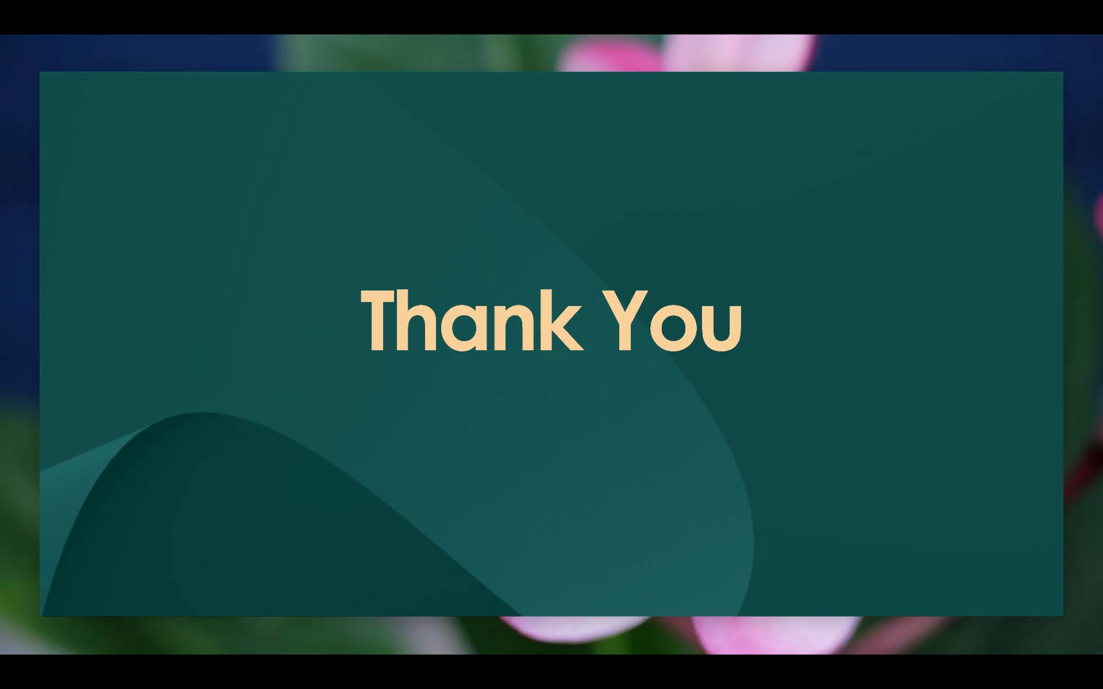
key("Escape")
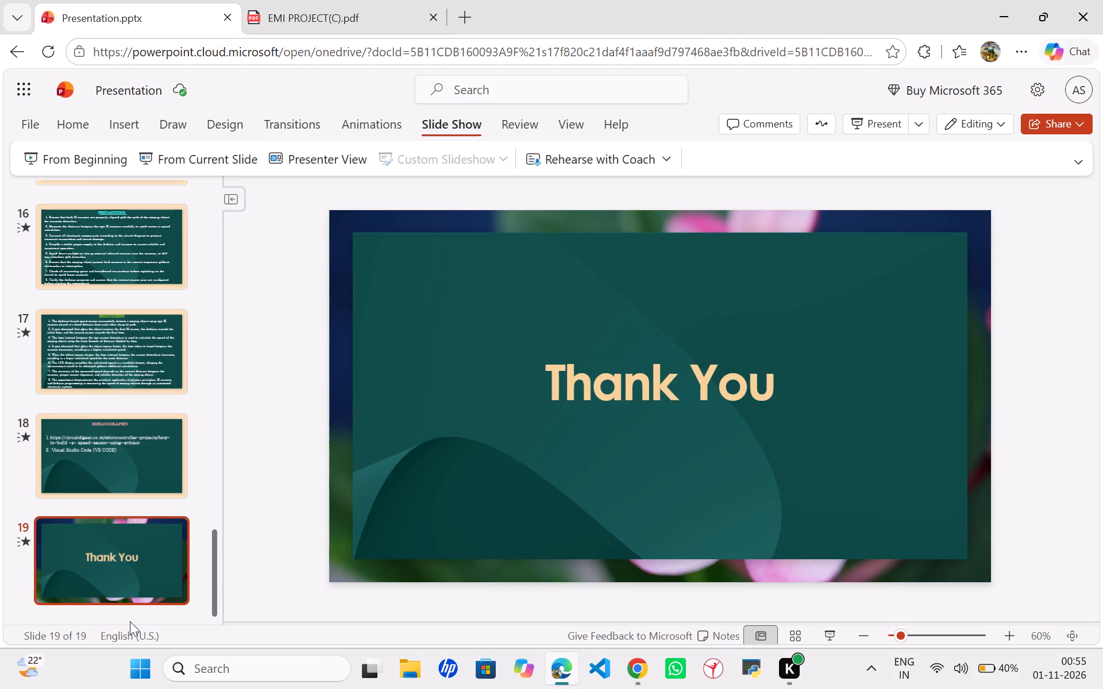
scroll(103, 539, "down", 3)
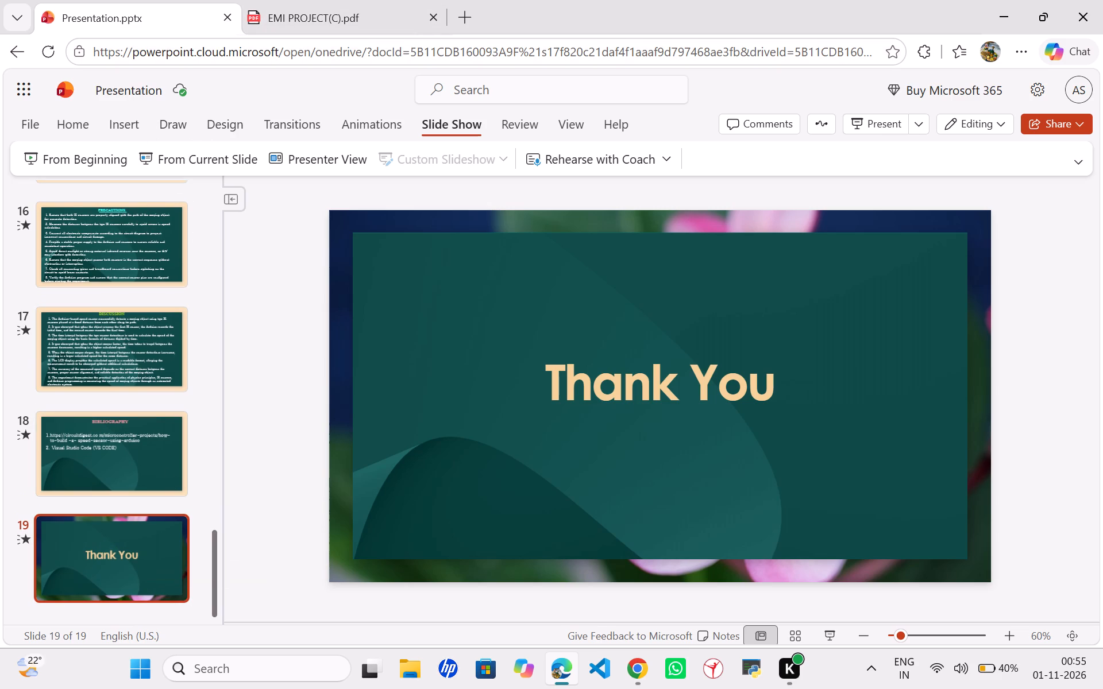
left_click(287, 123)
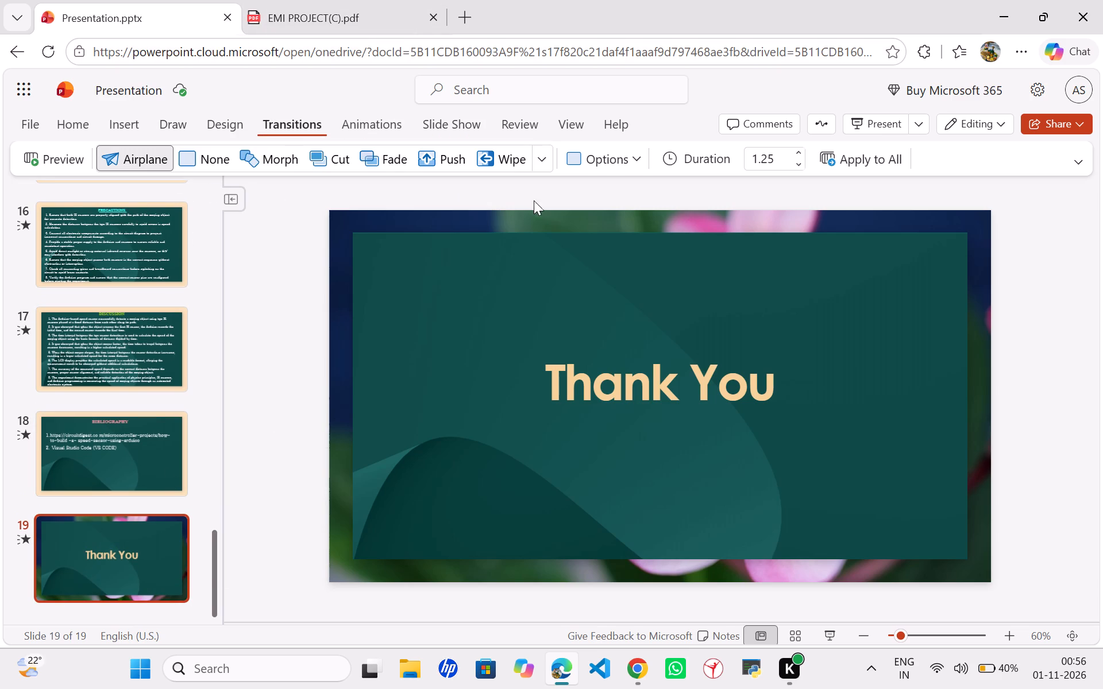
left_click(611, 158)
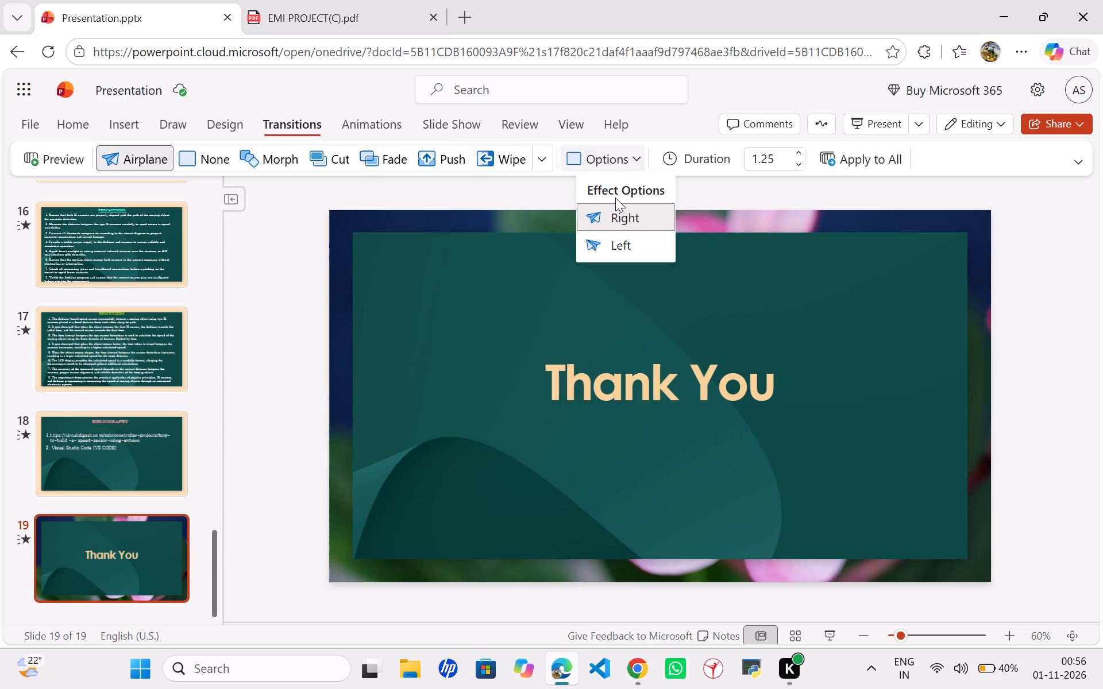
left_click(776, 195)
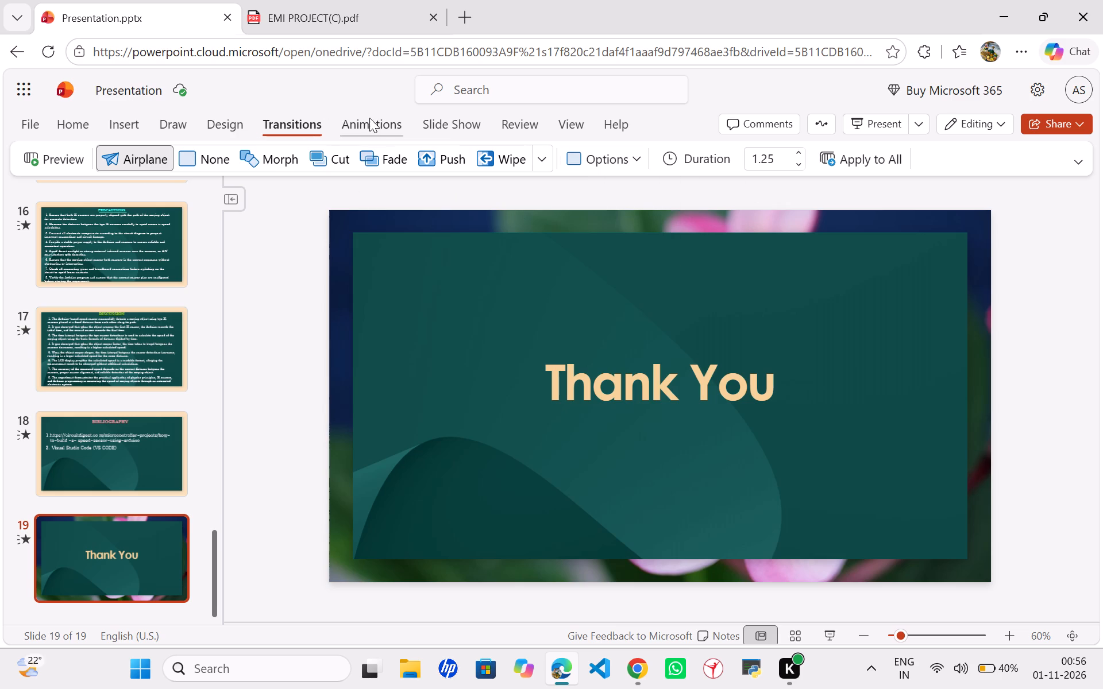
Change the transition of slide 18, the Bibliography slide, to Morph and preview it.
left_click(99, 448)
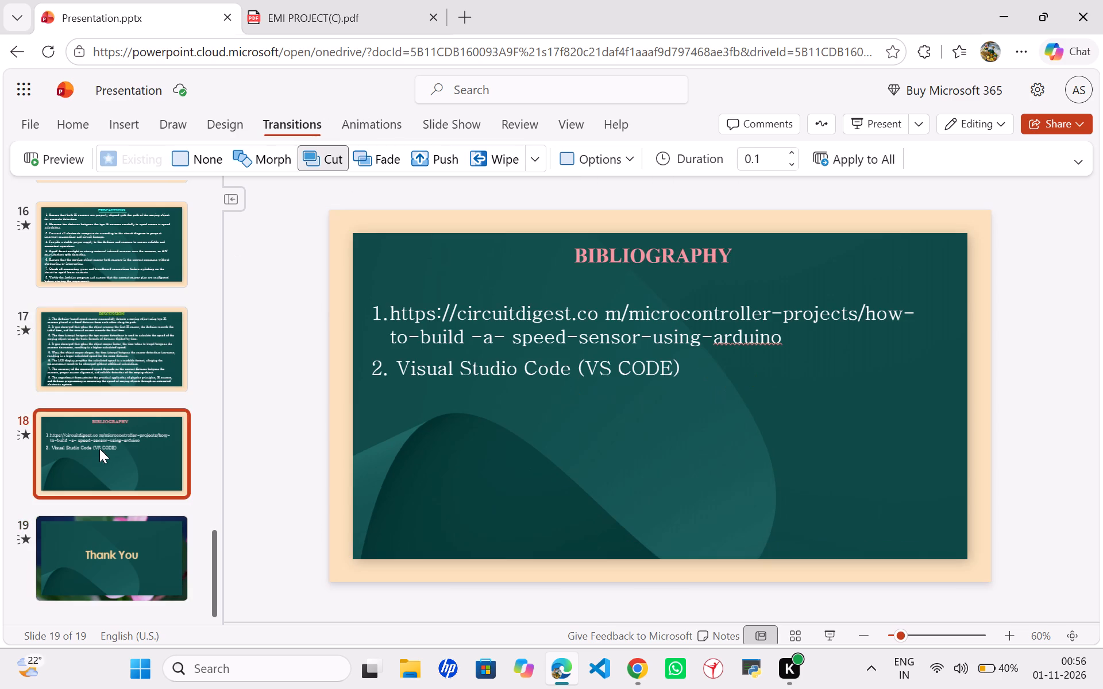
left_click(260, 162)
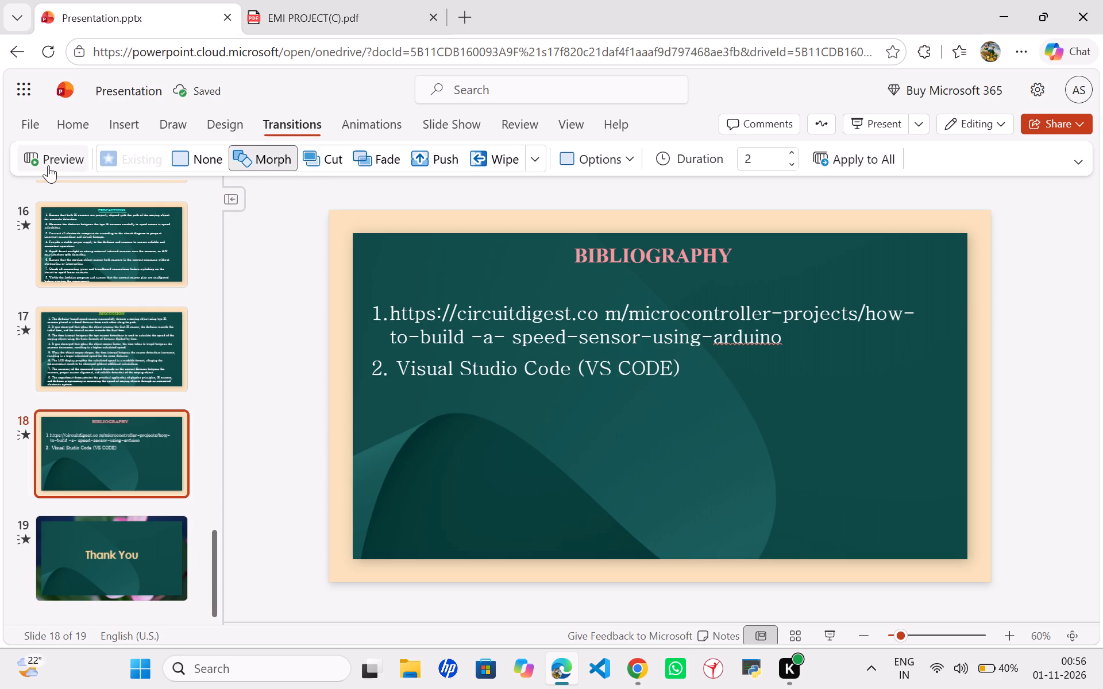
left_click(46, 165)
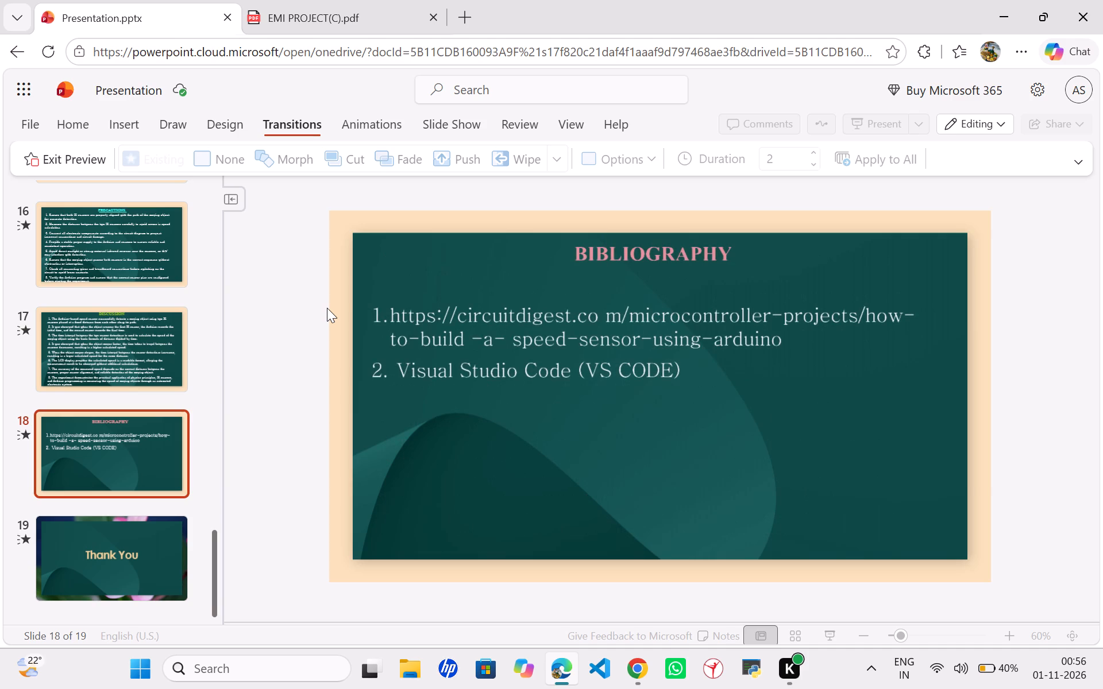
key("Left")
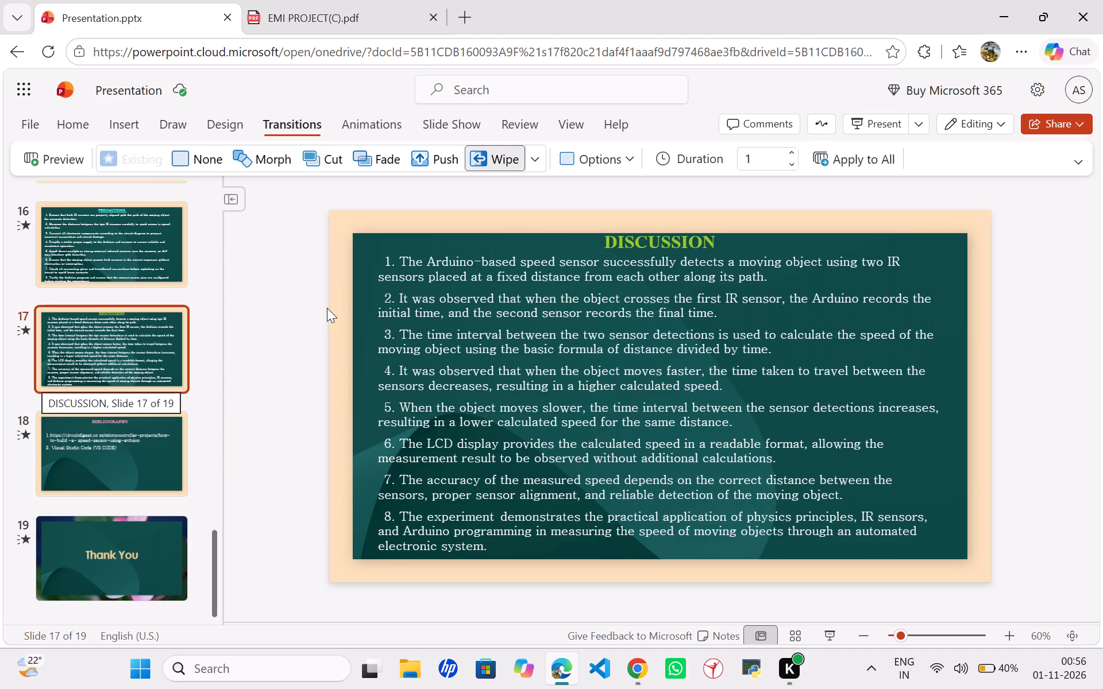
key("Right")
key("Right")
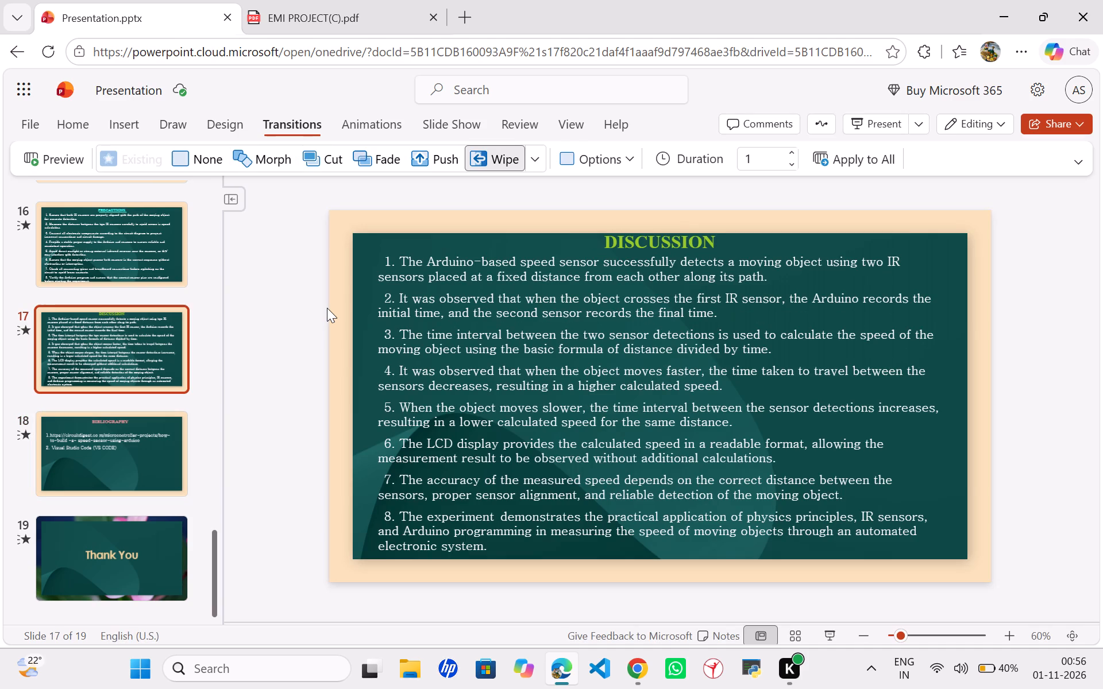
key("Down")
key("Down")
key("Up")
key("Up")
Play the slide show from slide 17, Discussion, moving back and forth to check the neighbouring transitions, and exit the show.
left_click(373, 122)
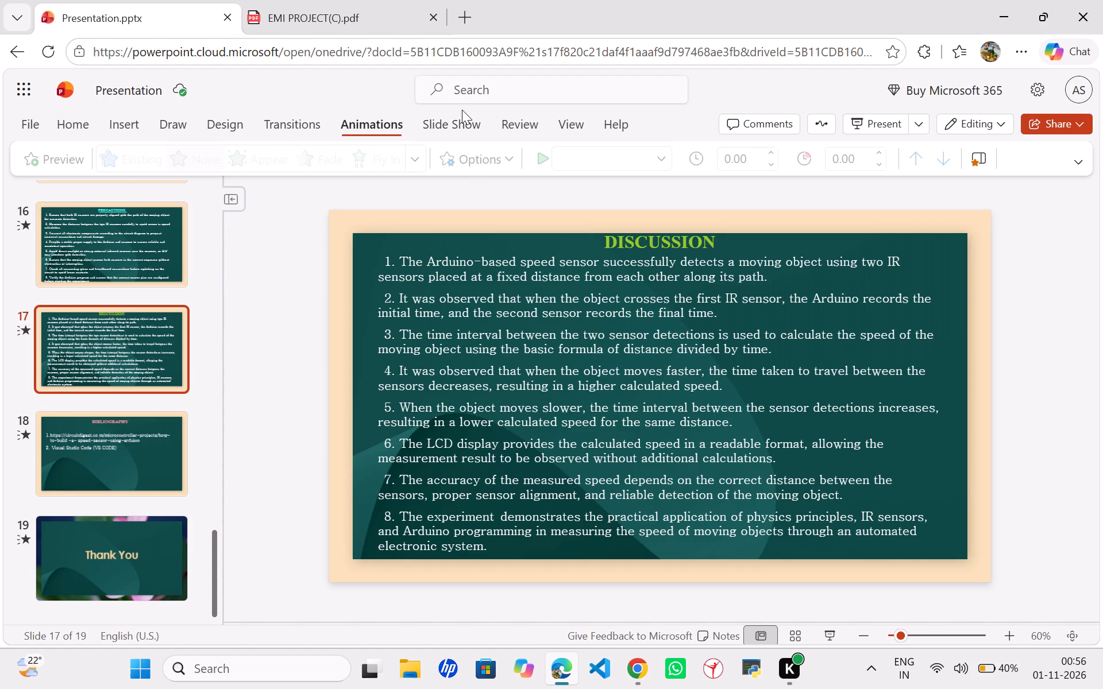
left_click(449, 126)
left_click(192, 161)
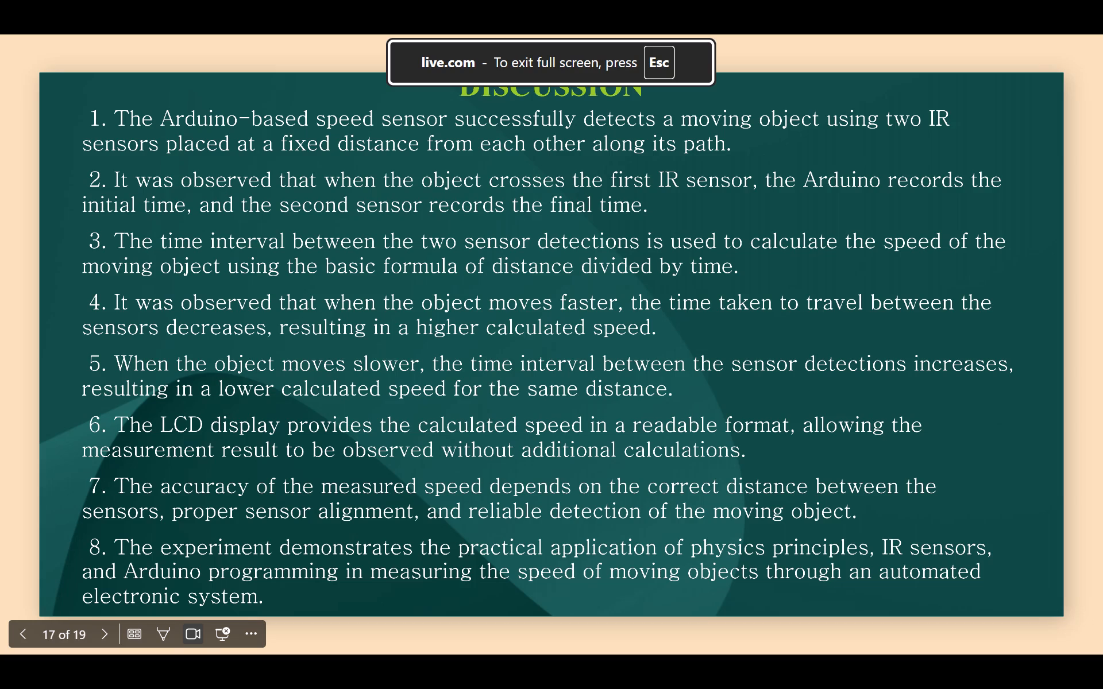
key("Right")
key("Left")
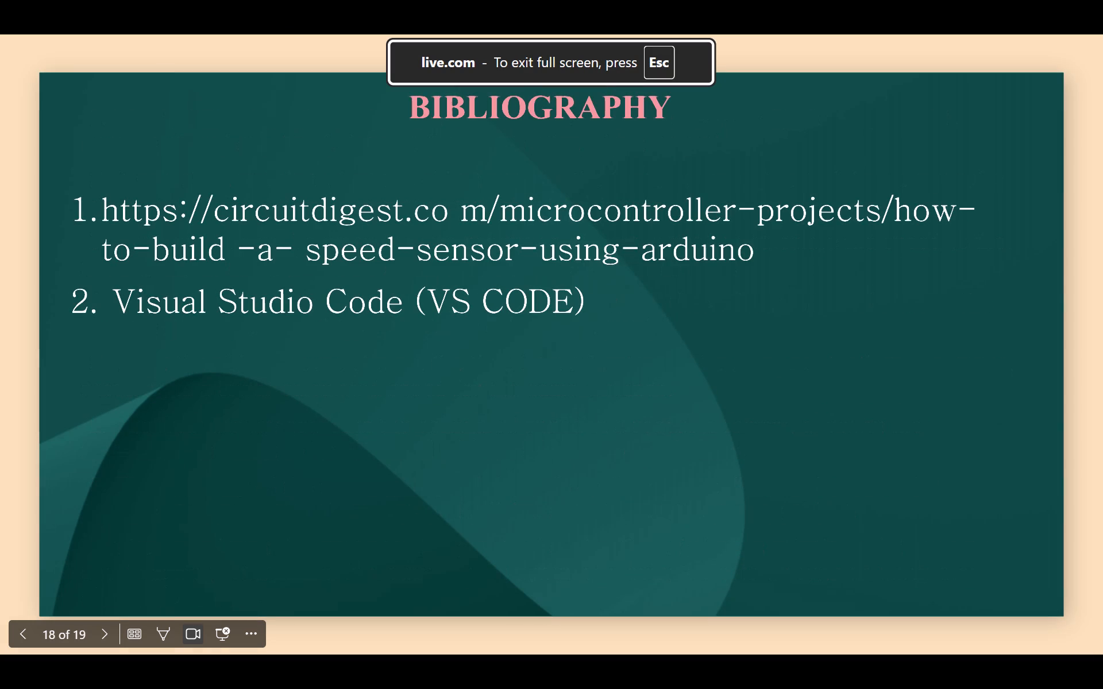
key("Left")
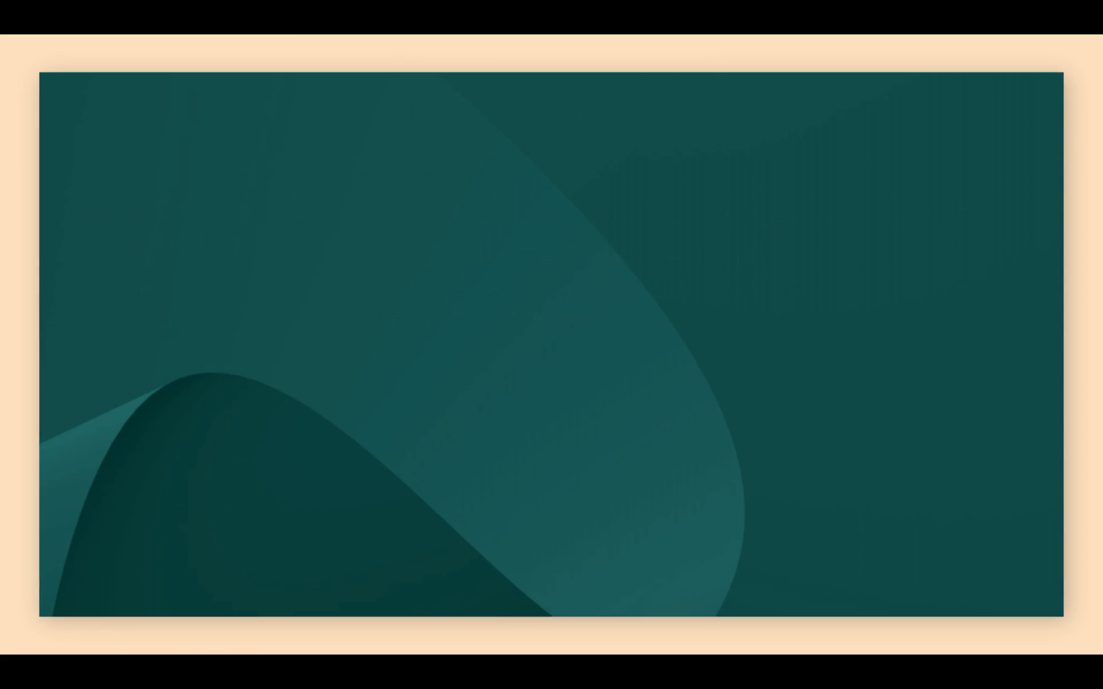
key("Left")
key("Left")
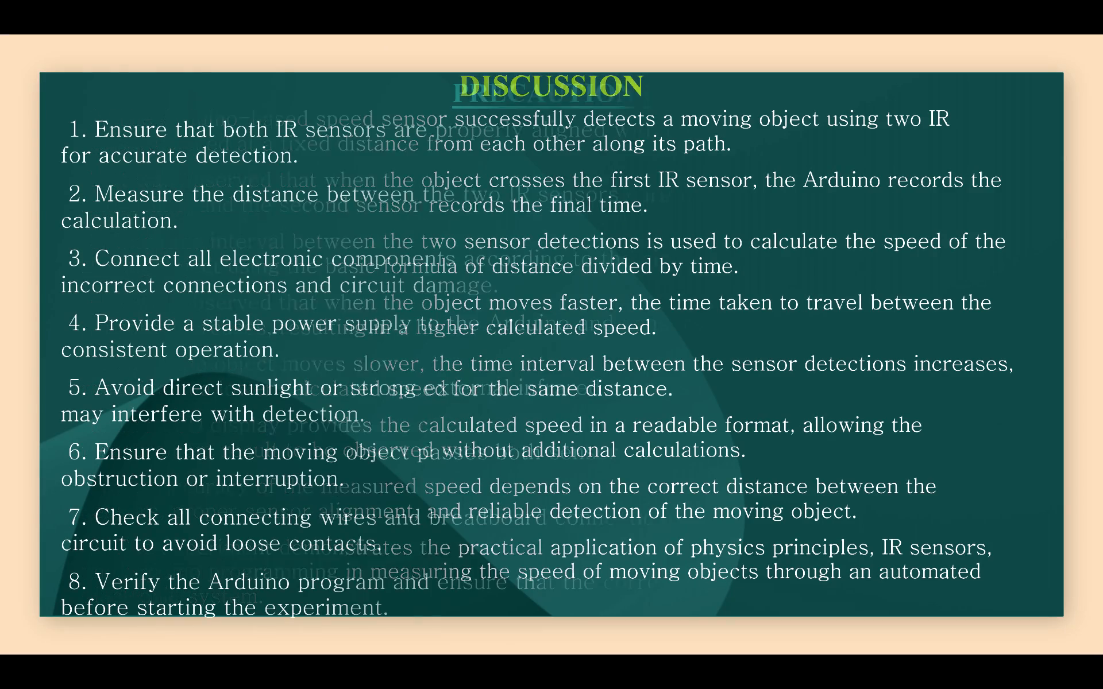
key("Right")
key("Right")
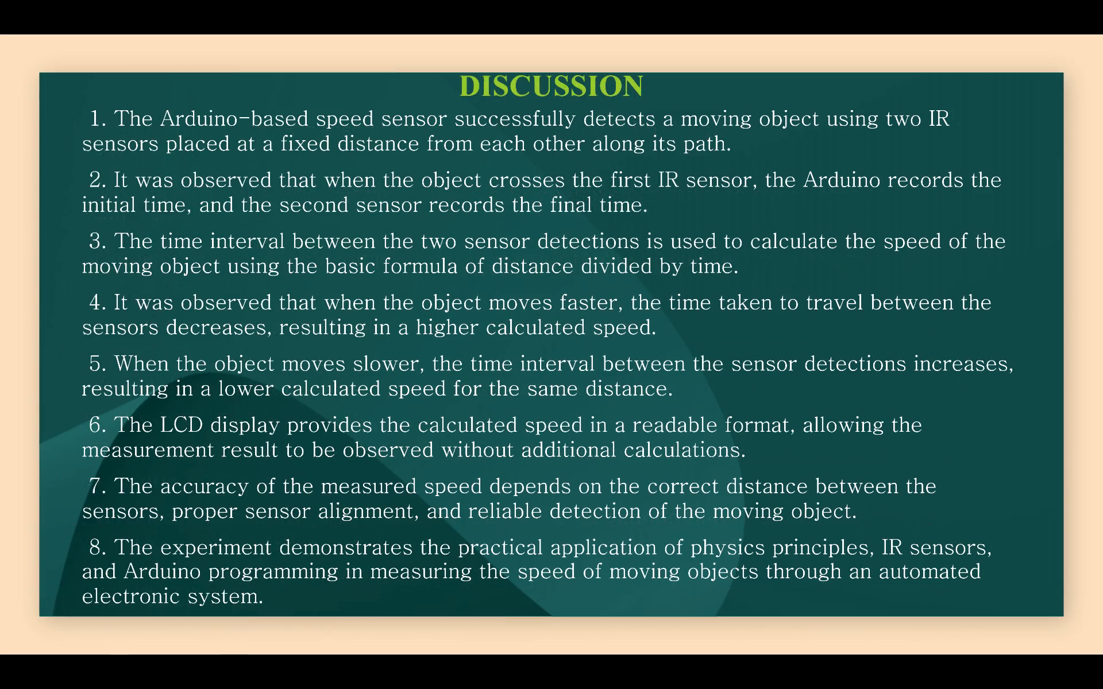
key("Escape")
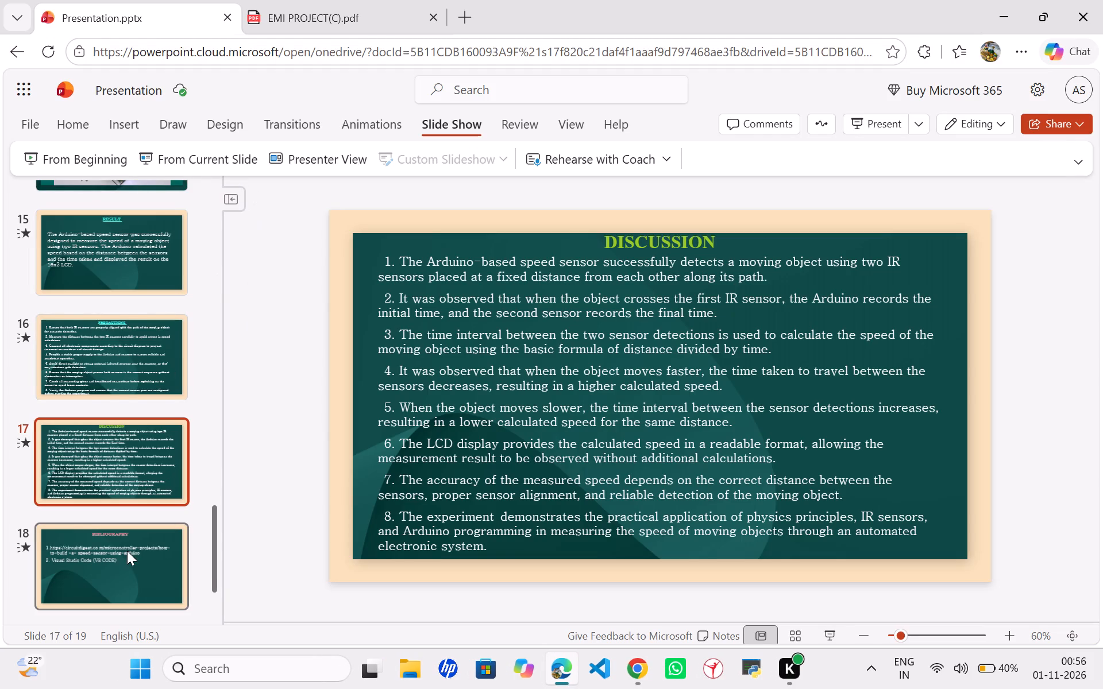
Open the transition settings of slide 18, the Bibliography slide.
left_click(127, 551)
left_click(350, 123)
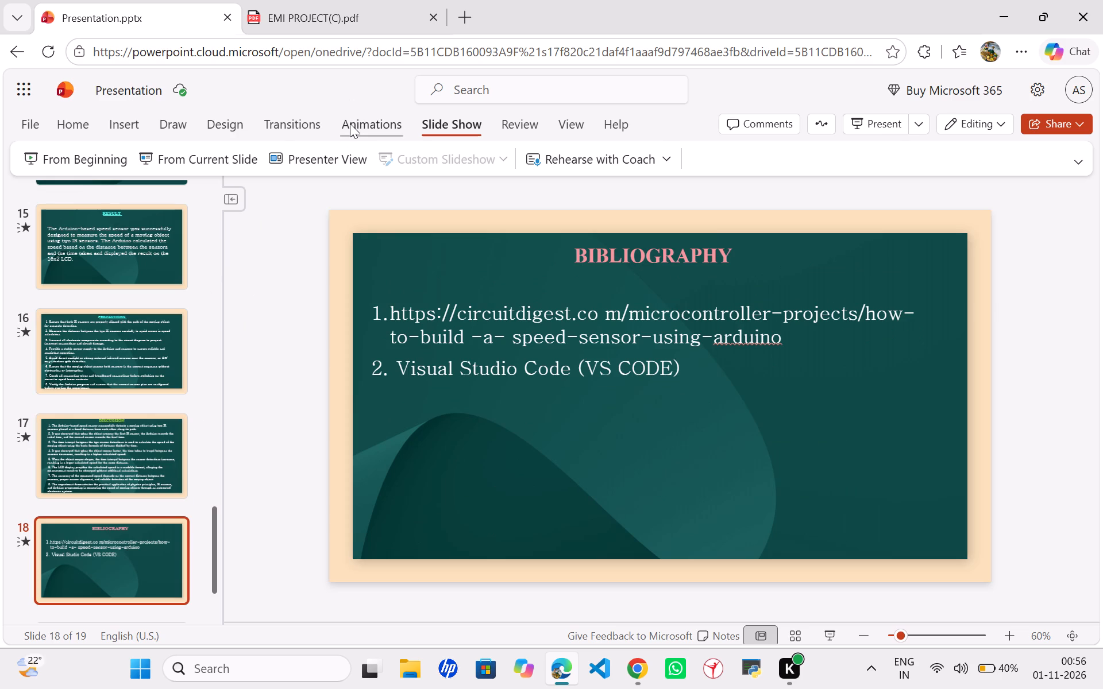
left_click(289, 122)
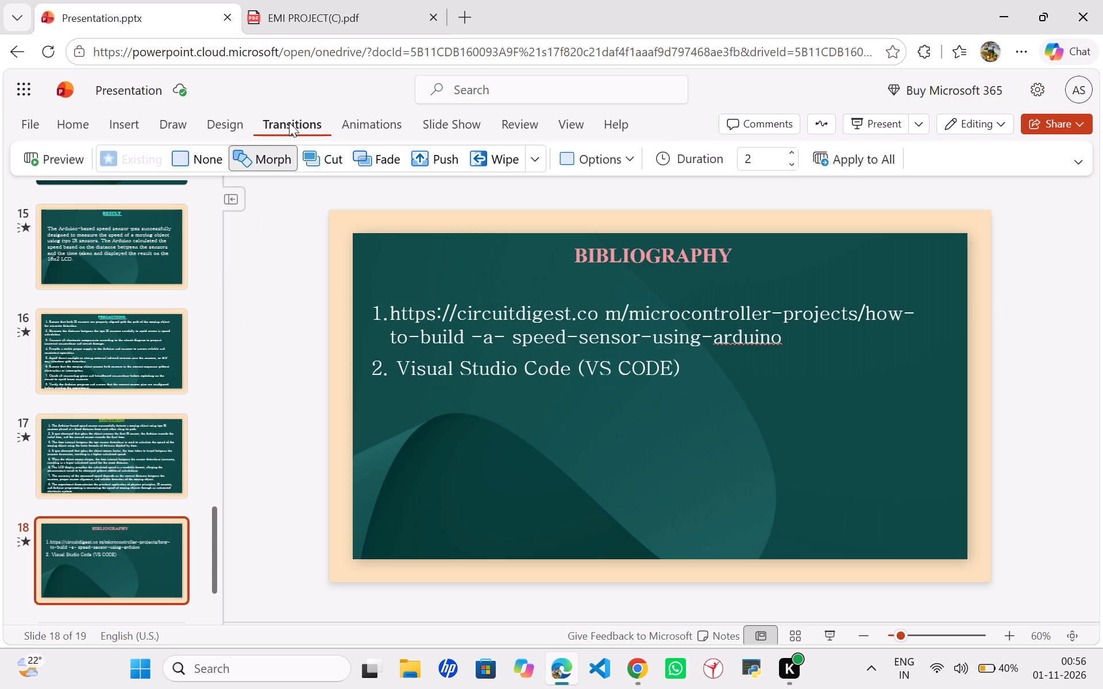
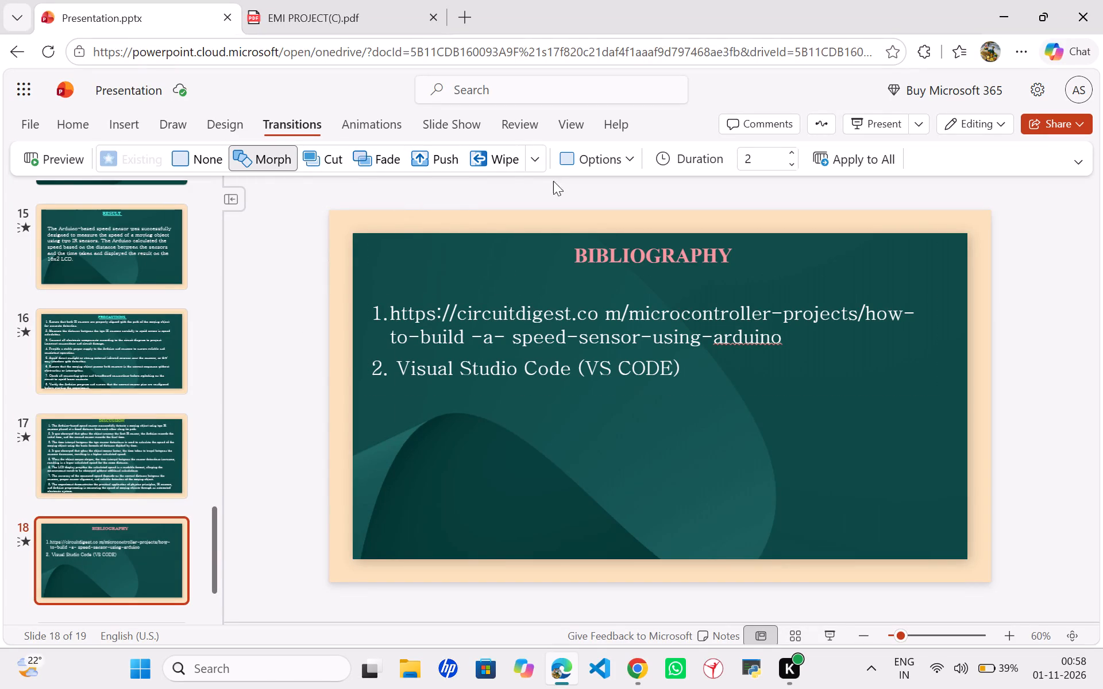
Change the transition of slide 18, the Bibliography slide, to Reveal.
left_click(531, 160)
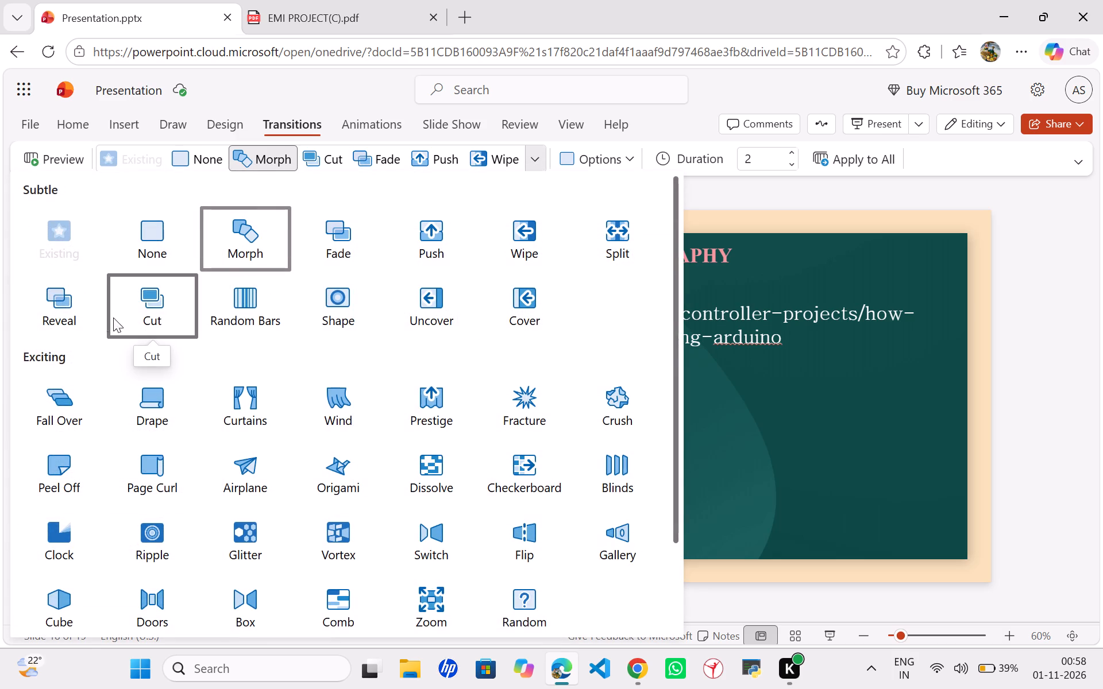
left_click(78, 313)
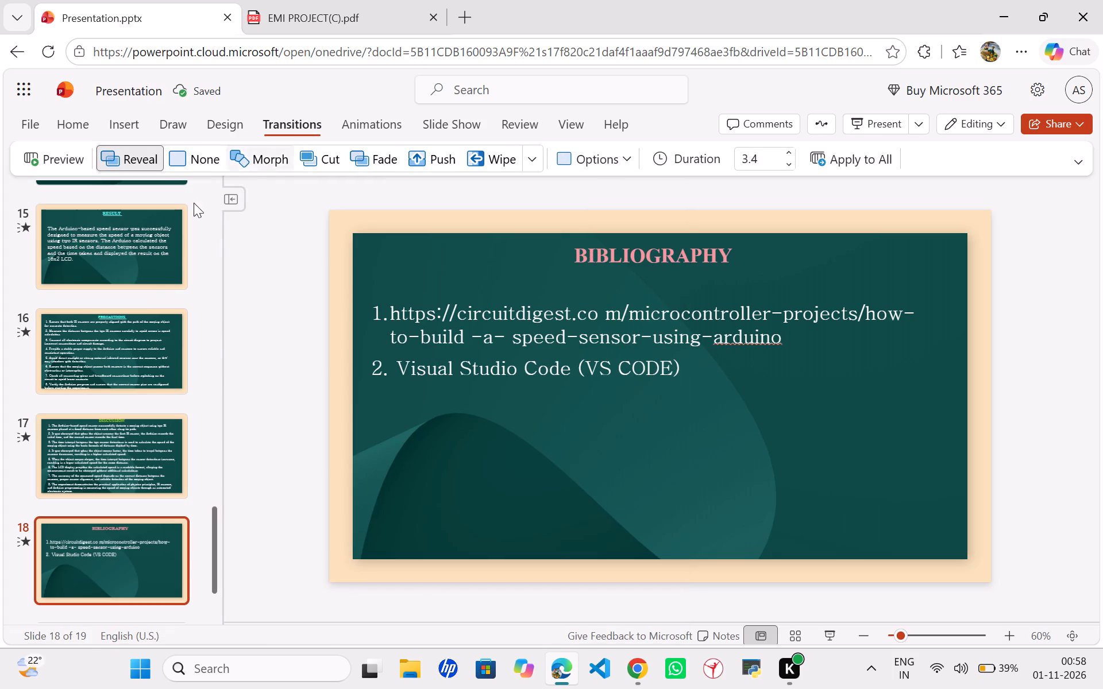
Play the slide show from slide 16, Precautions, through Discussion to the Bibliography slide to check the transitions, and exit the show.
left_click(130, 330)
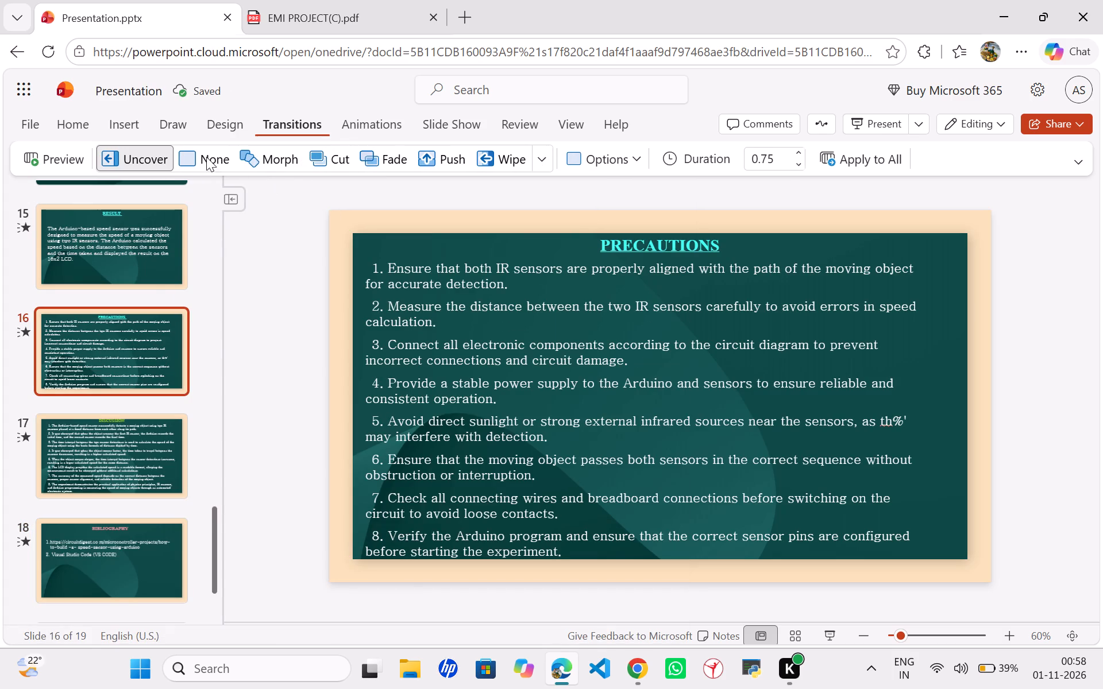
left_click(449, 125)
left_click(158, 165)
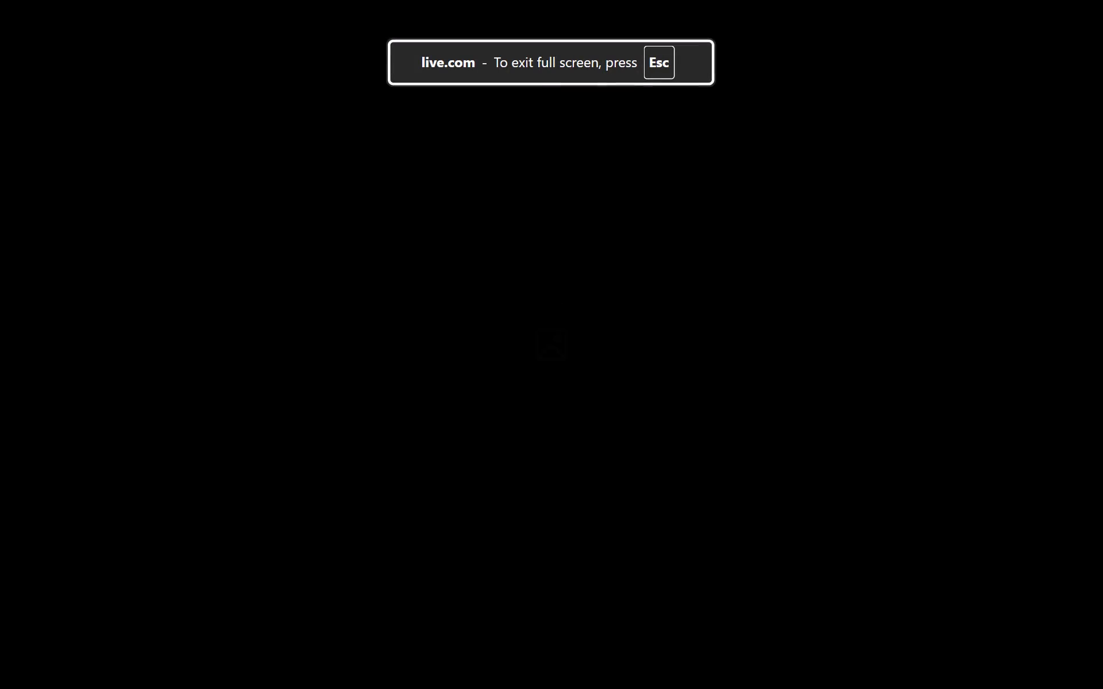
key("Right")
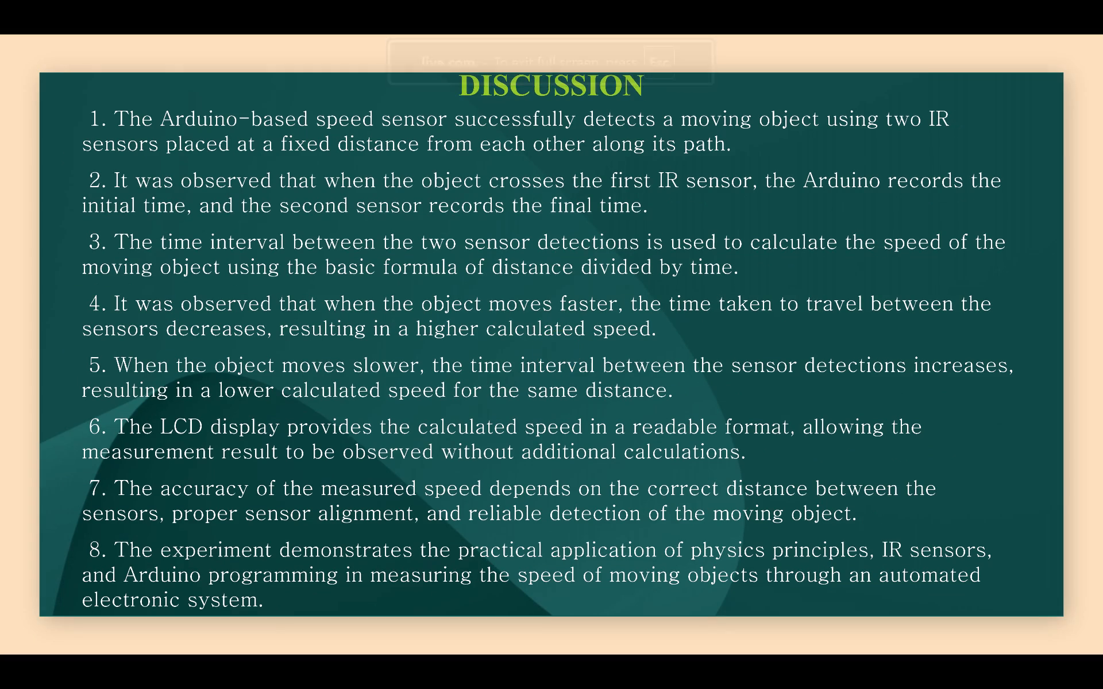
key("Right")
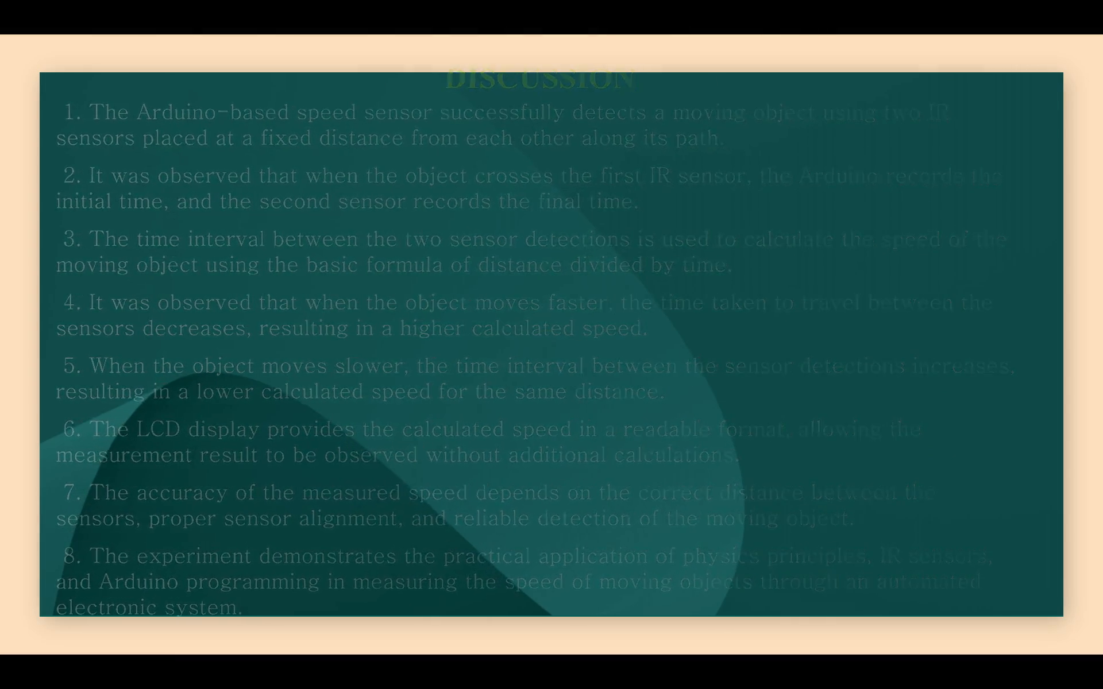
key("Escape")
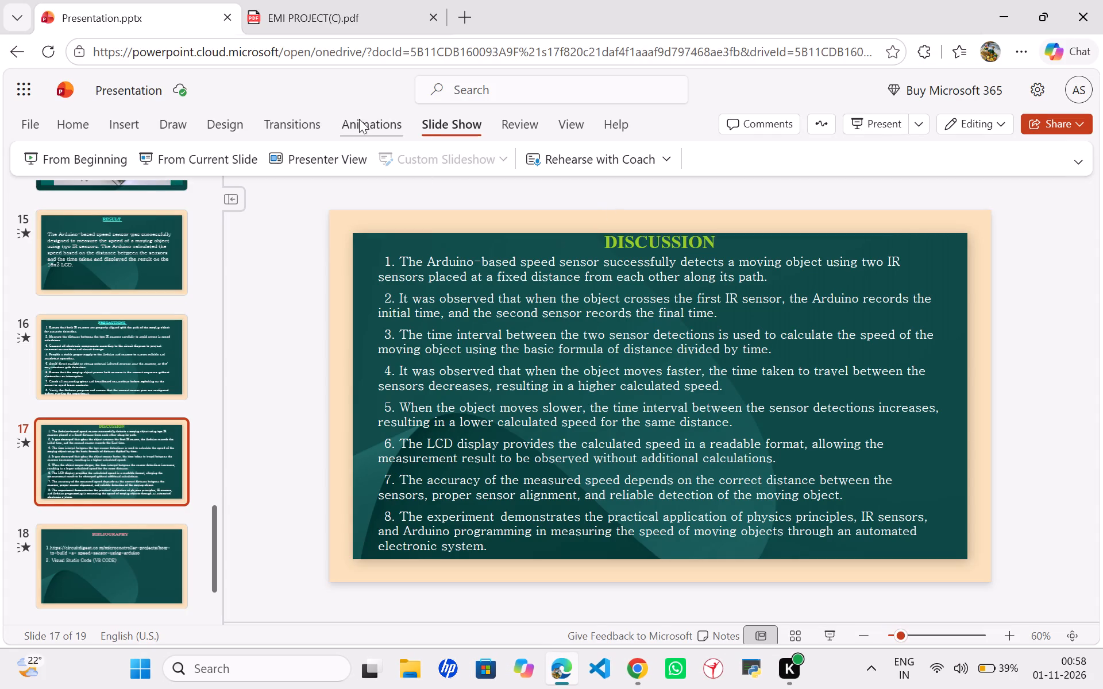
Set the duration of the Reveal transition on slide 18, Bibliography, to 2.7 seconds.
left_click(285, 125)
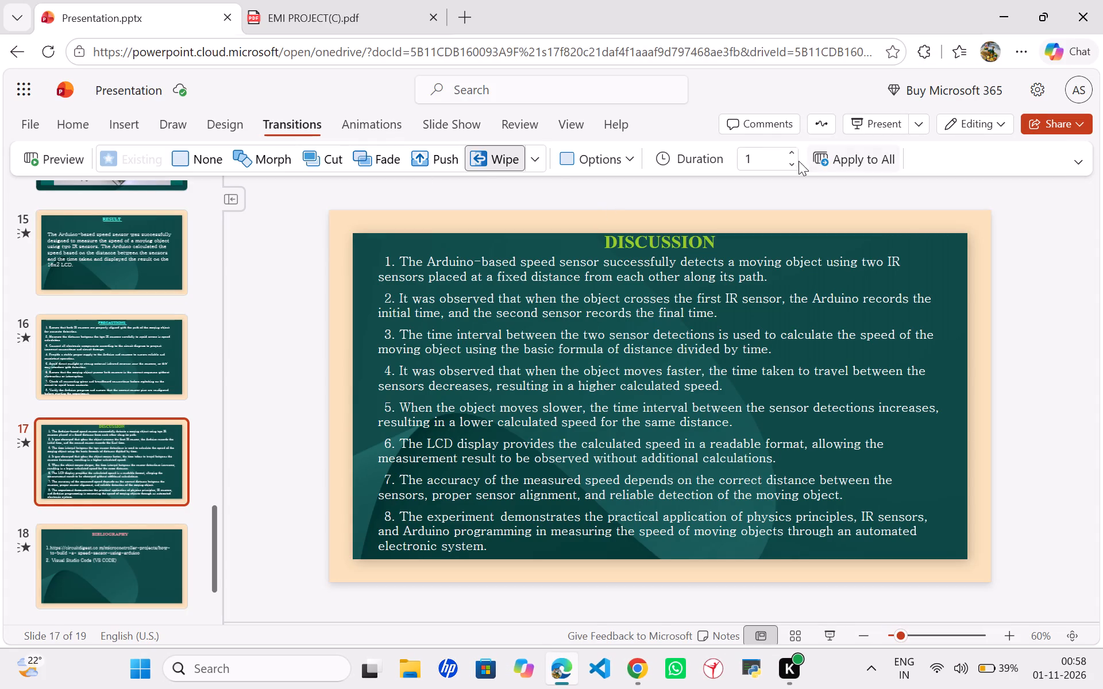
left_click(78, 571)
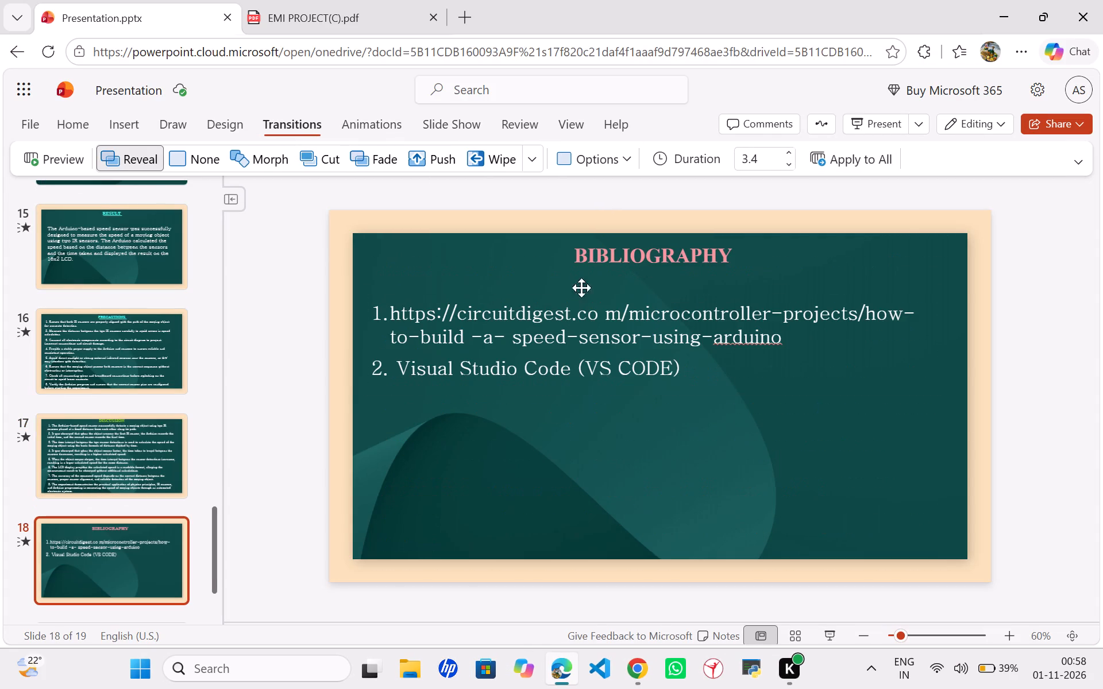
left_click(762, 156)
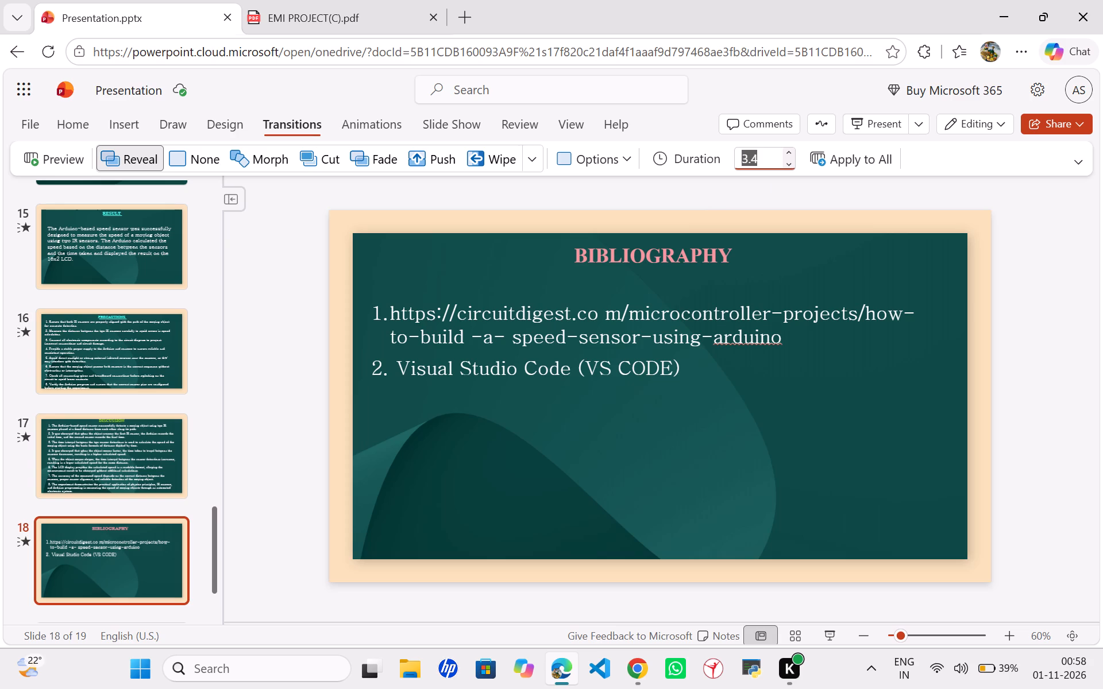
key("BackSpace")
type("2.7")
key("Return")
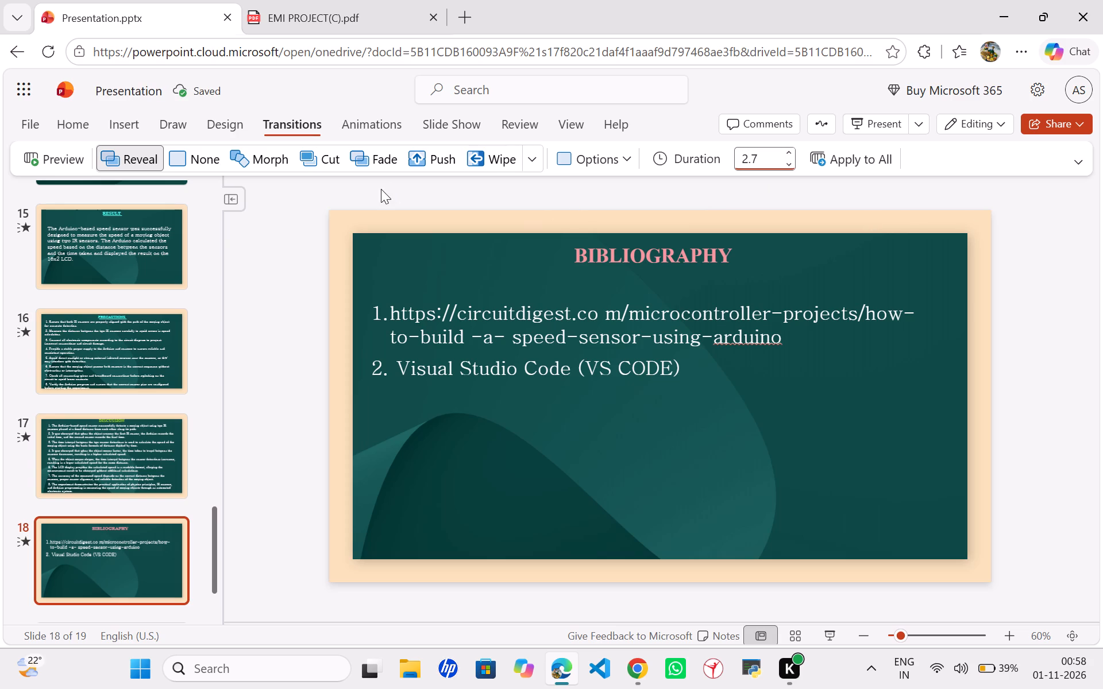
left_click(269, 301)
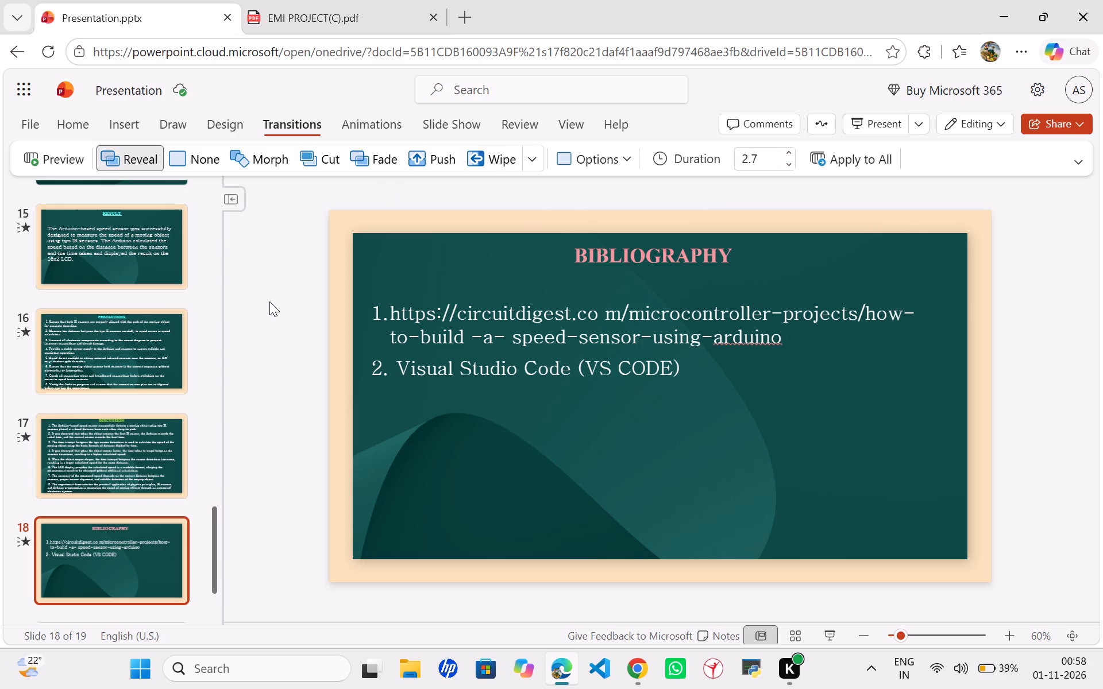
Open slide 19, the closing Thank You slide, to check its transition settings.
scroll(76, 316, "down", 3)
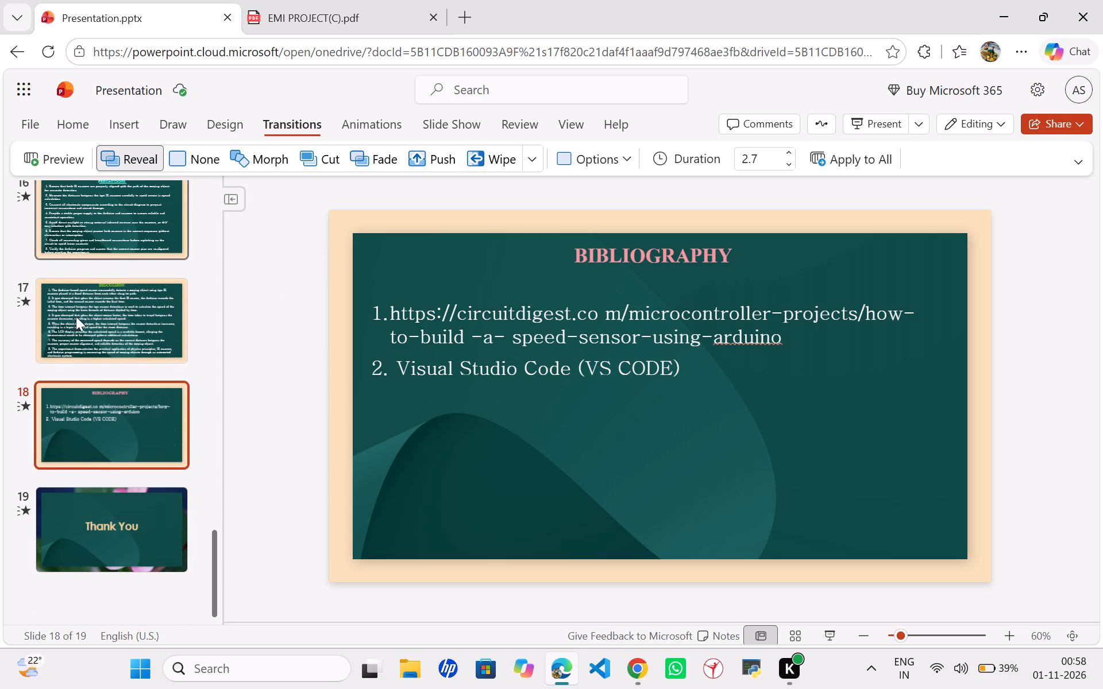
scroll(76, 316, "down", 1)
left_click(141, 552)
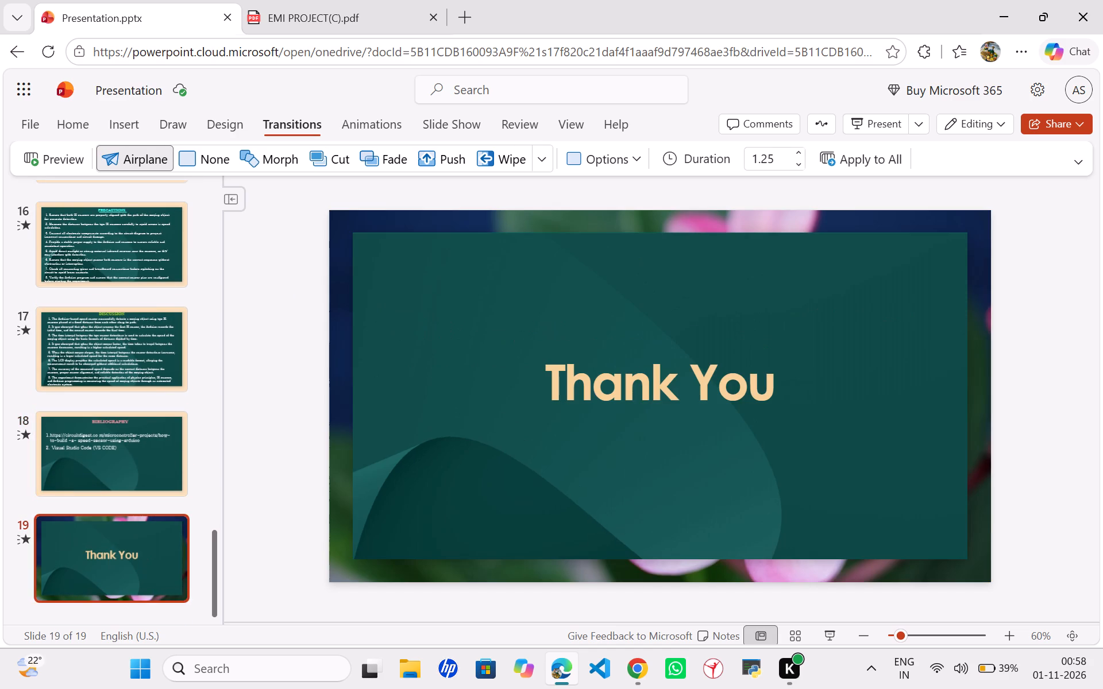
Go back to slide 1, the title slide with the institute logo, and select it.
scroll(139, 414, "up", 10)
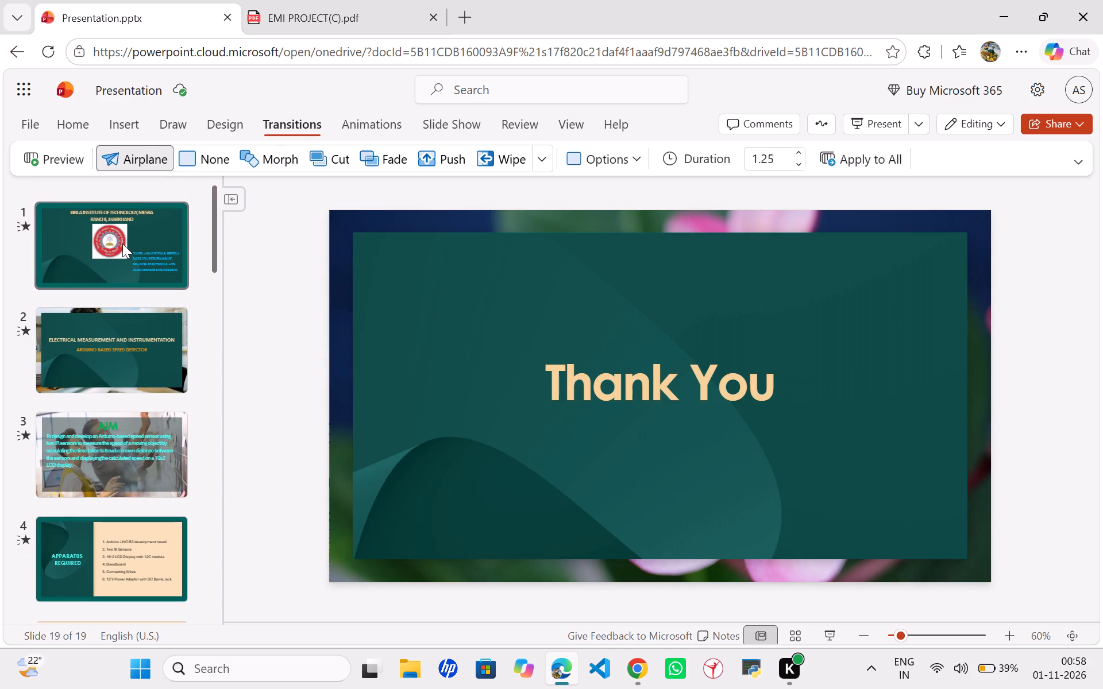
left_click(122, 243)
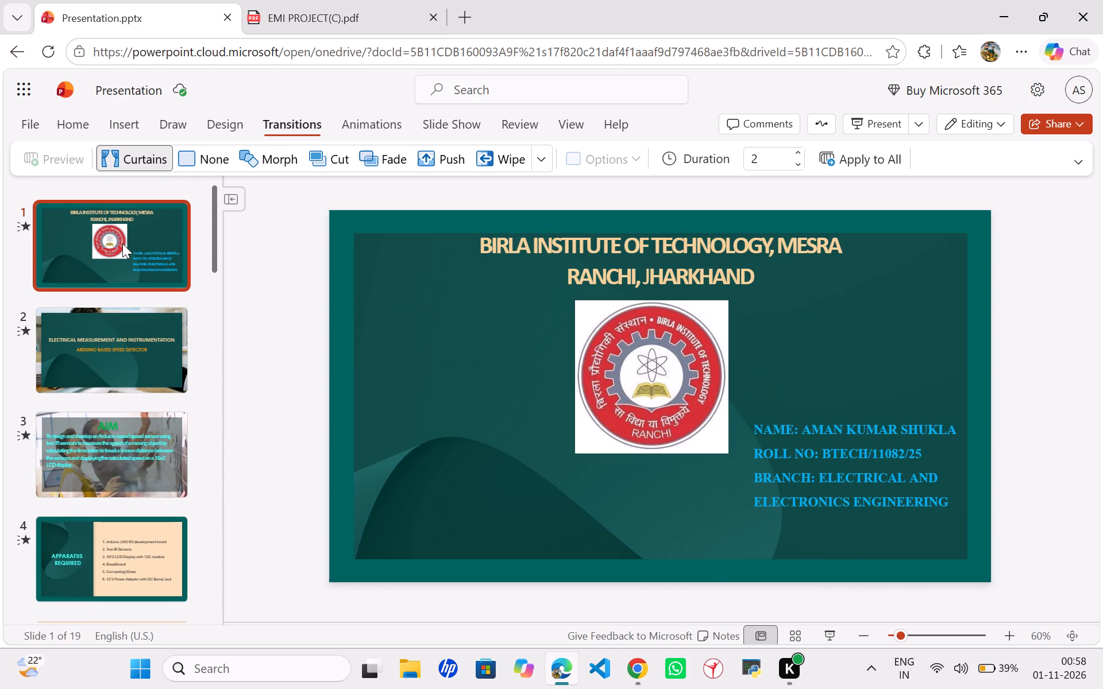
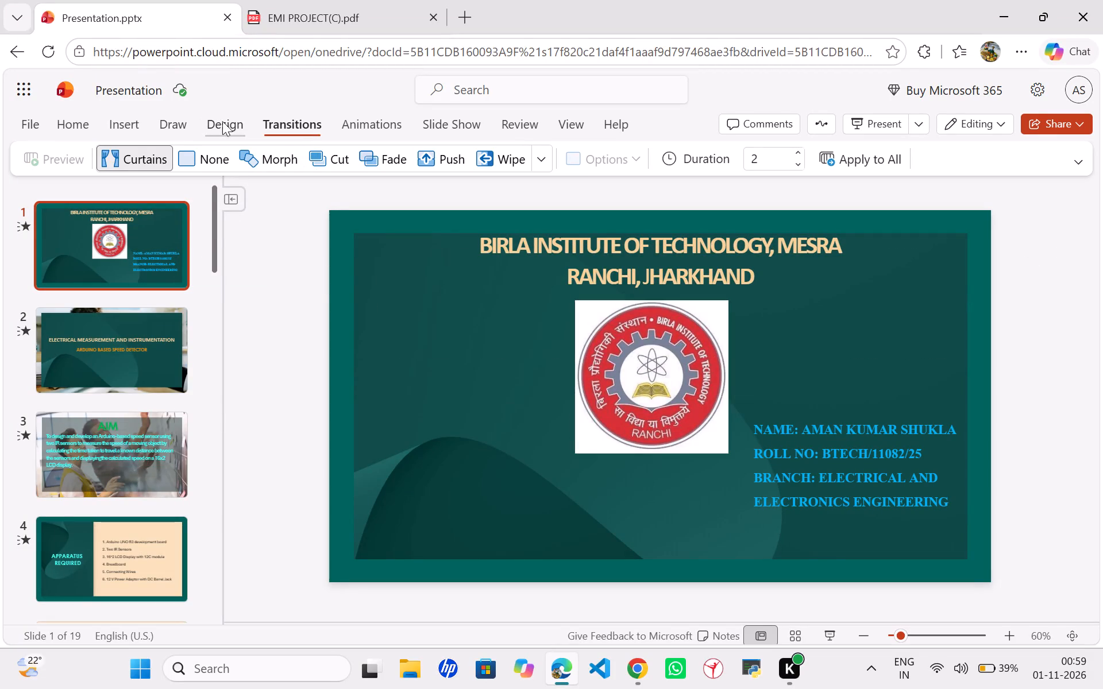
Download a copy of the presentation to this device as a PowerPoint file.
left_click(14, 72)
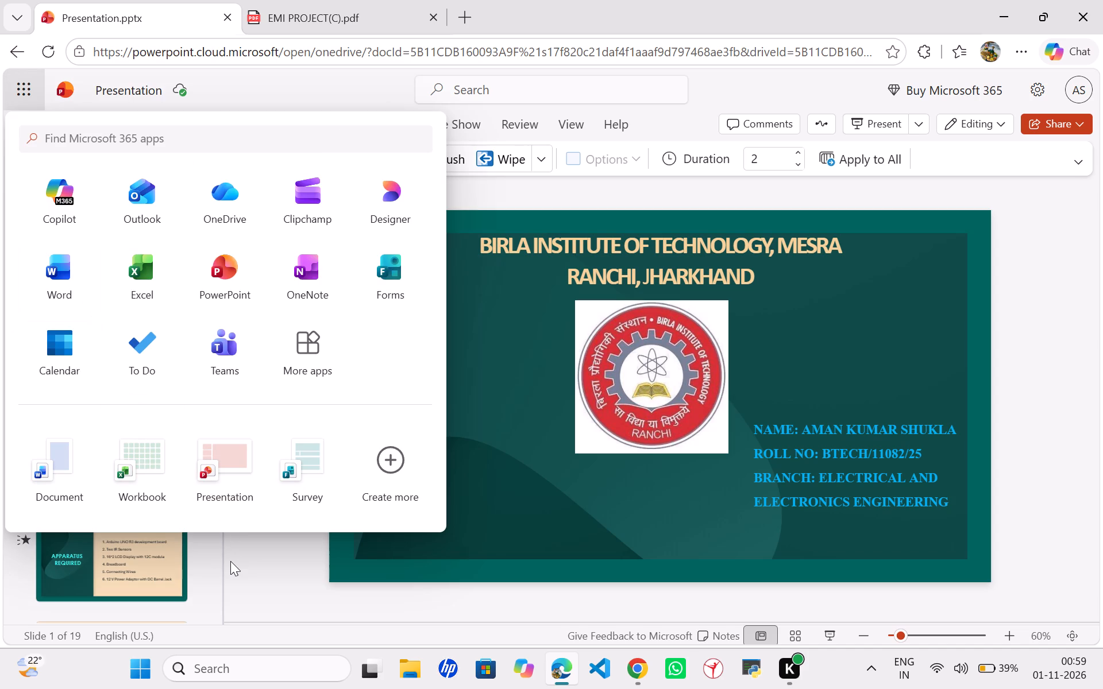
left_click(229, 561)
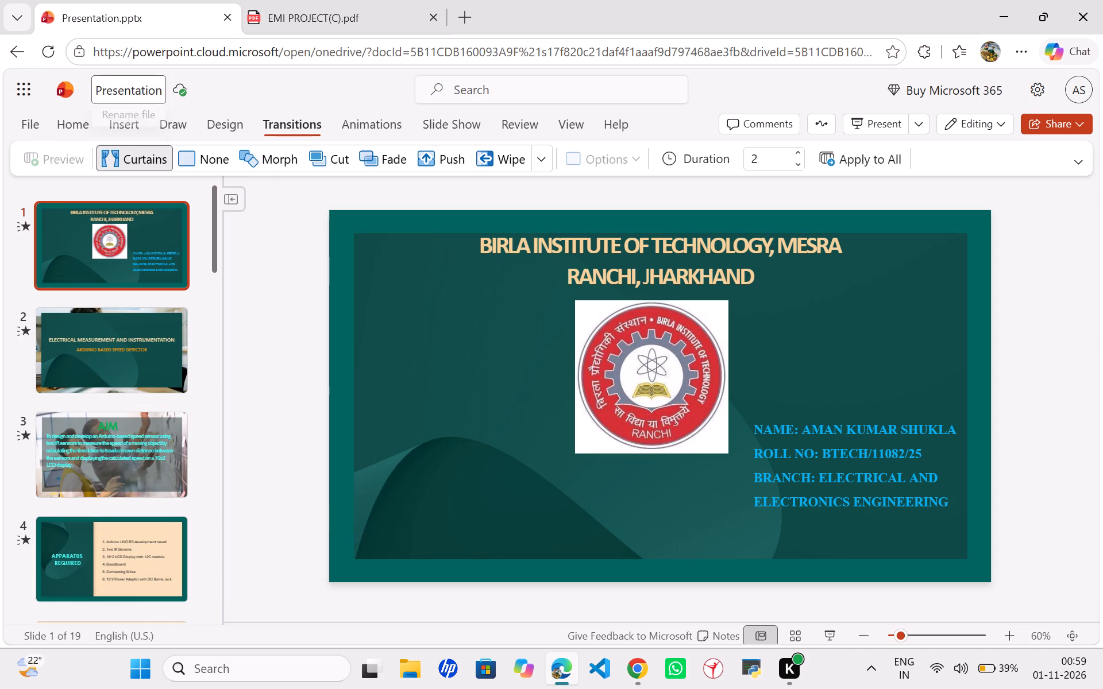
left_click(38, 126)
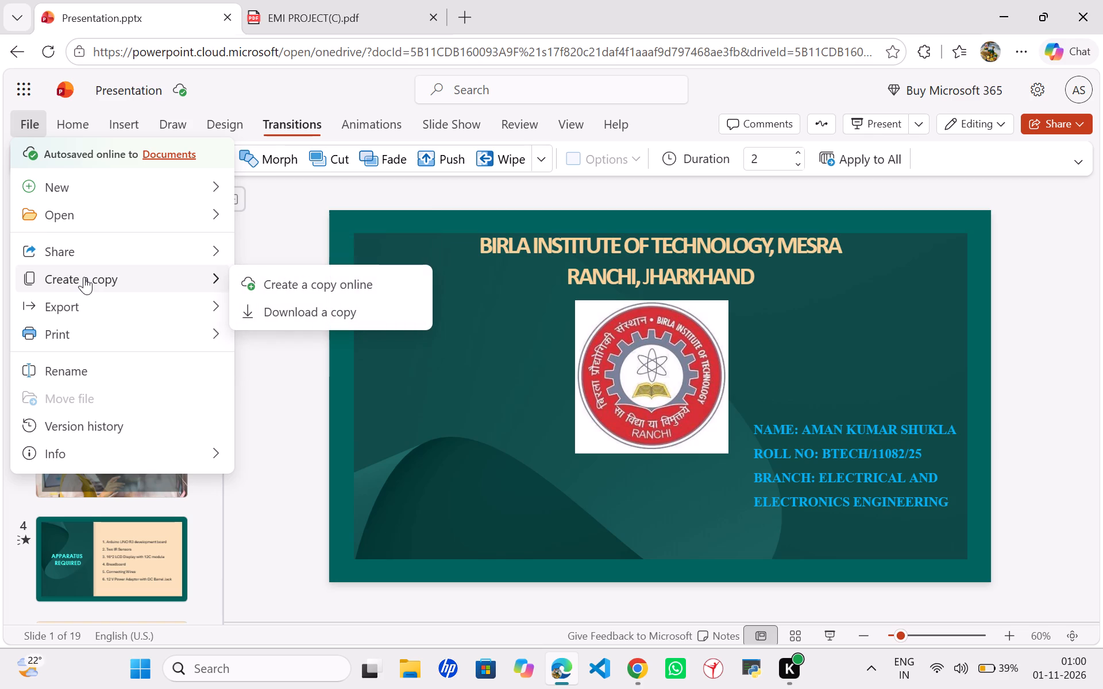
left_click(254, 304)
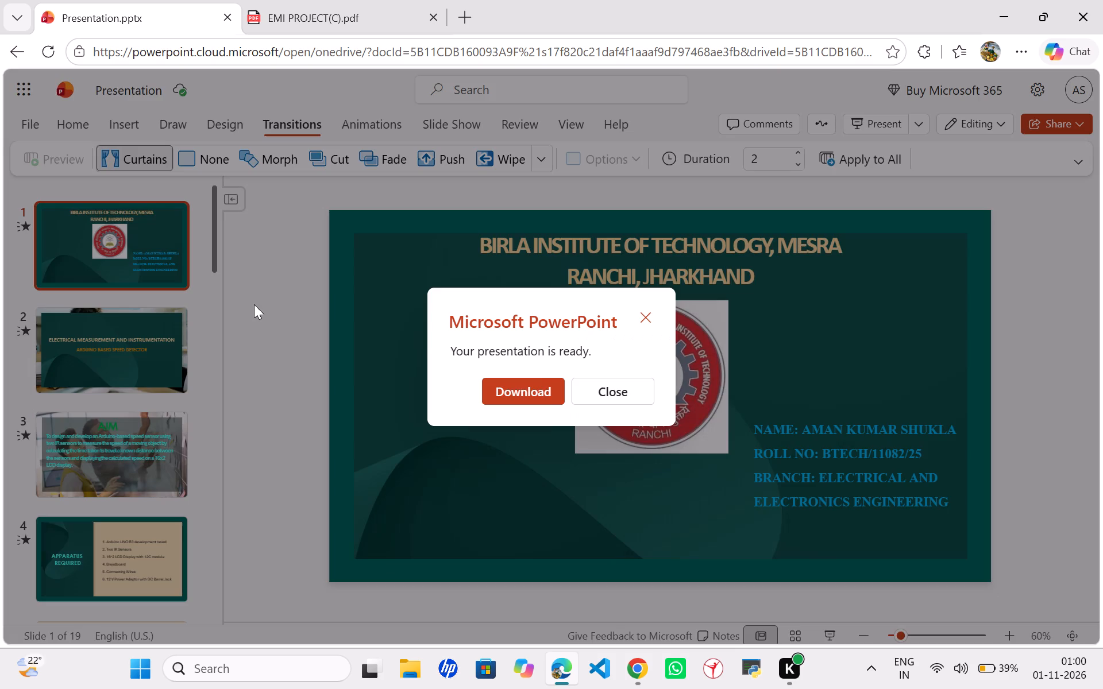
left_click(548, 385)
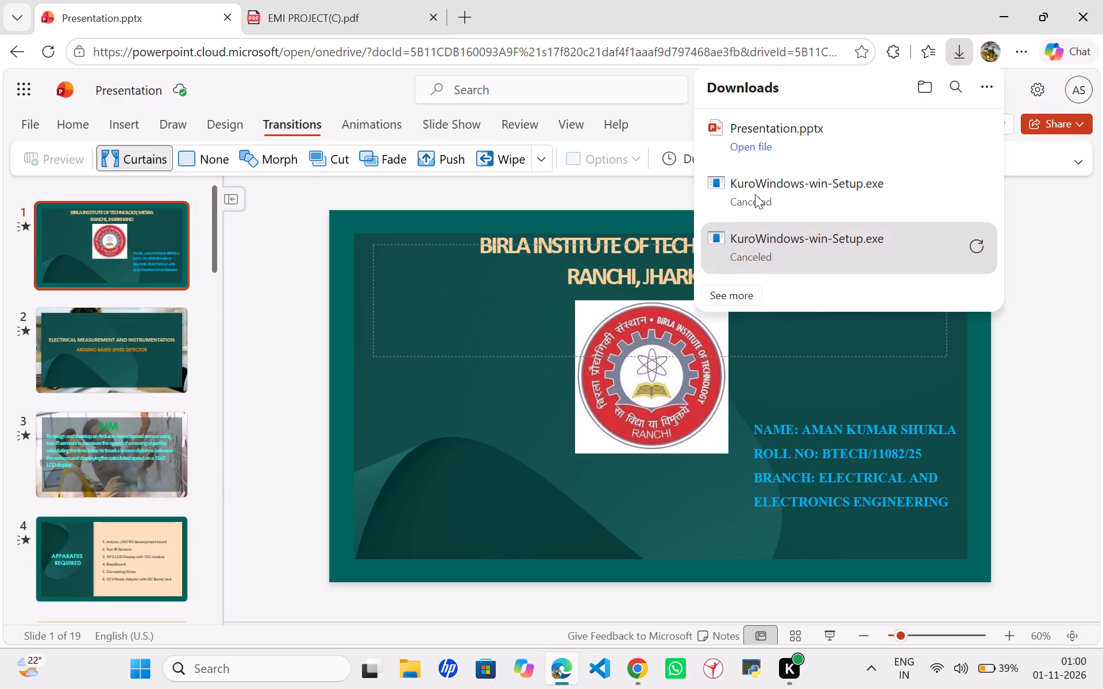
right_click(861, 124)
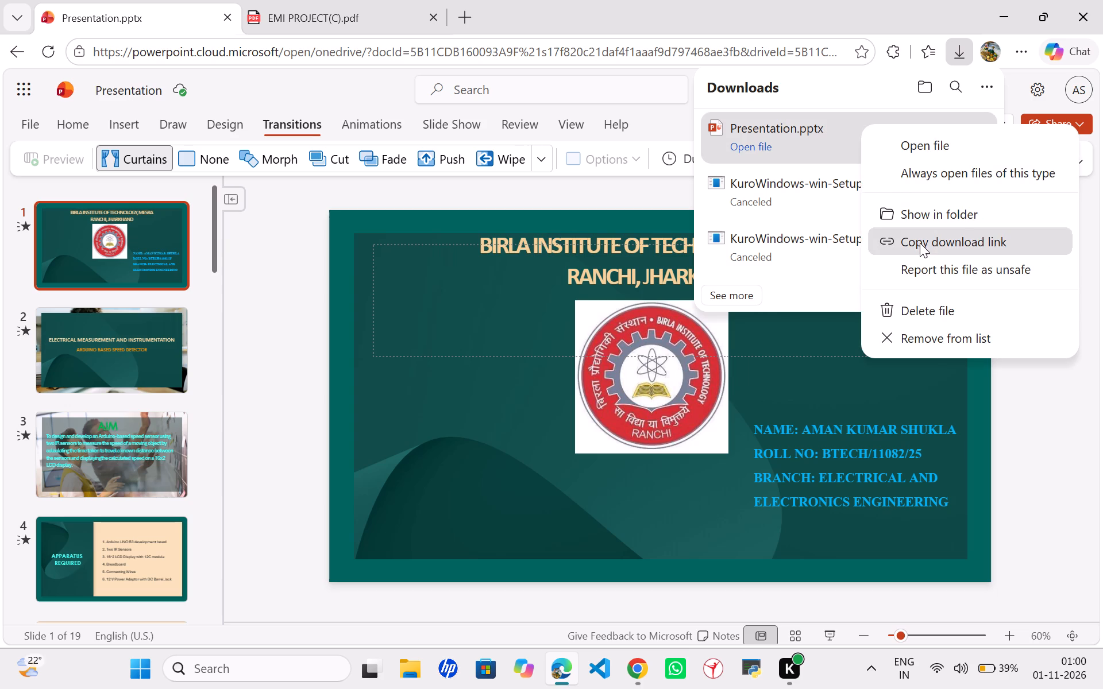
Switch to File Explorer and open the Downloads folder.
left_click(412, 667)
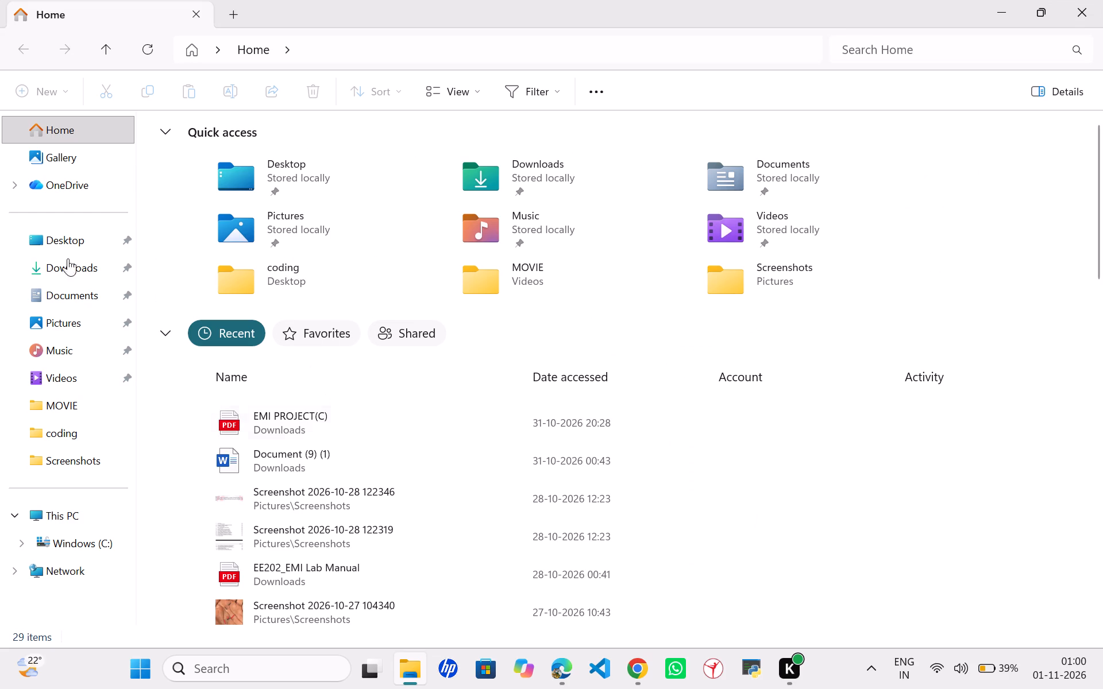
left_click(65, 264)
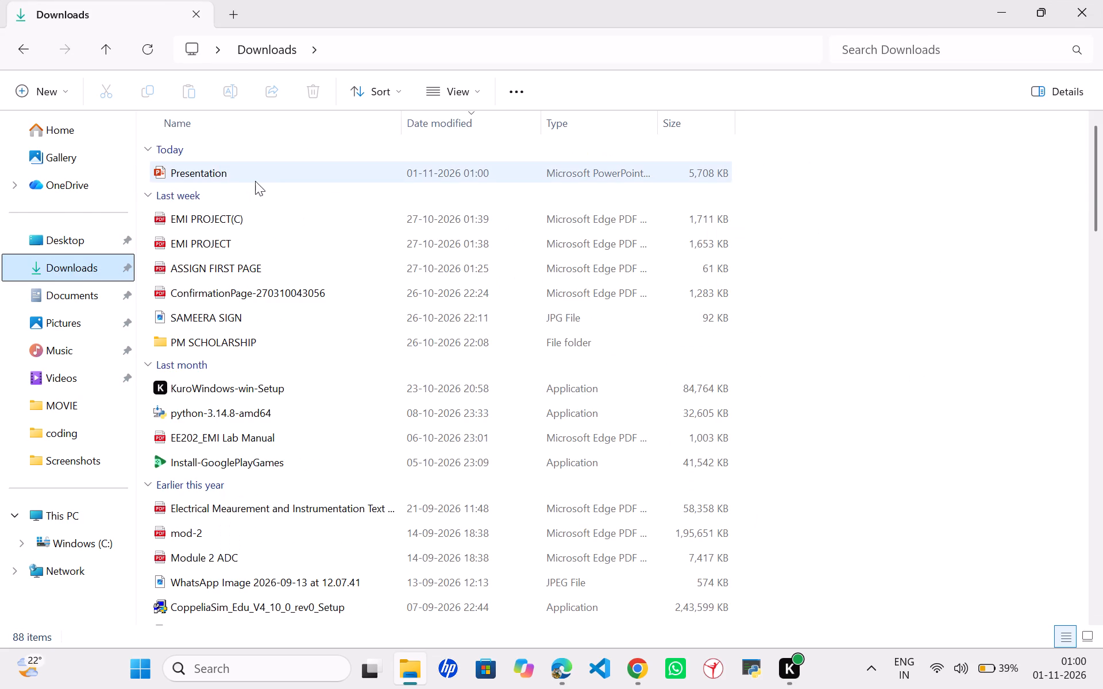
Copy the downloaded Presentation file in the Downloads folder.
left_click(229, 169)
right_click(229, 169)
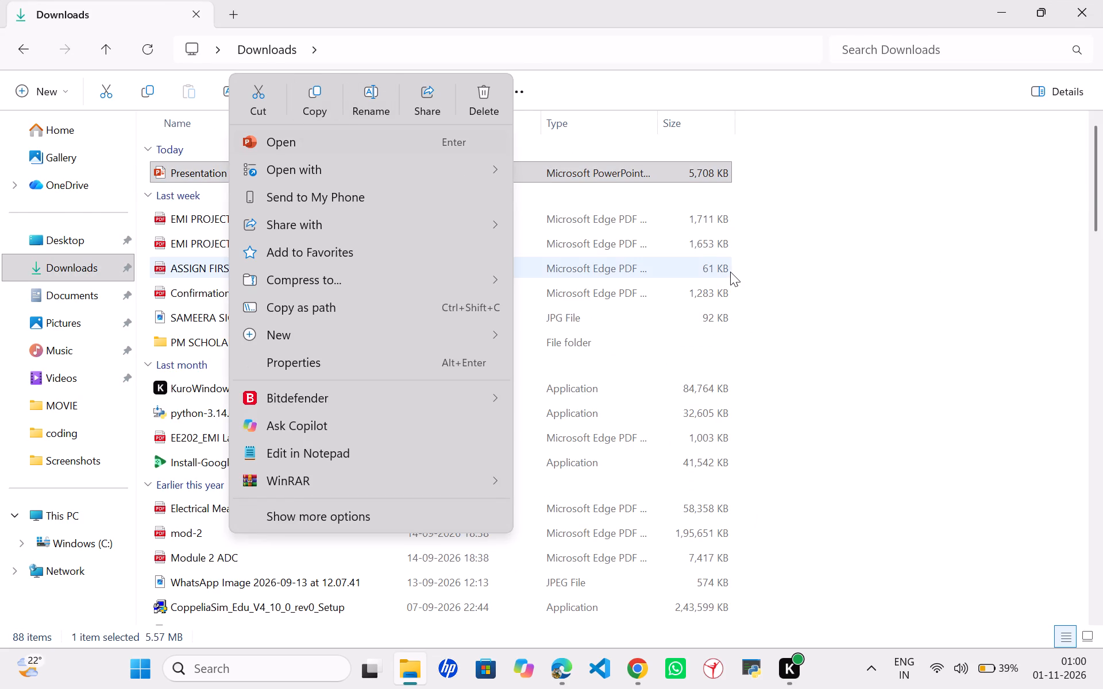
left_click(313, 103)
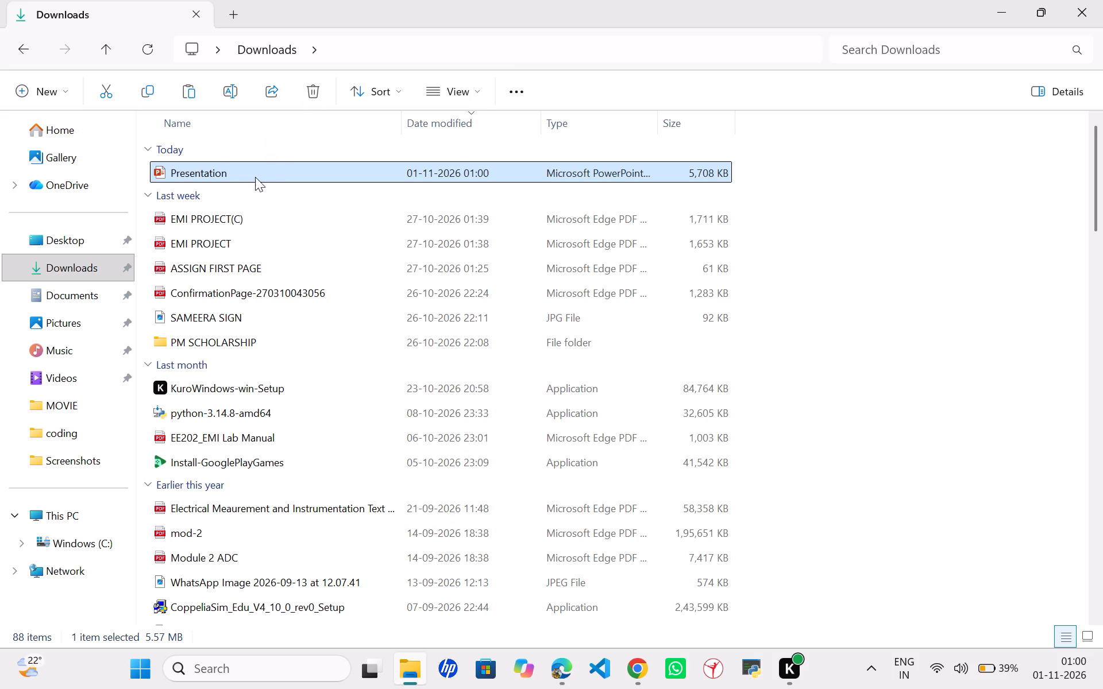
Rename the downloaded Presentation file in the Downloads folder as EMI PRESENTATION.
right_click(255, 177)
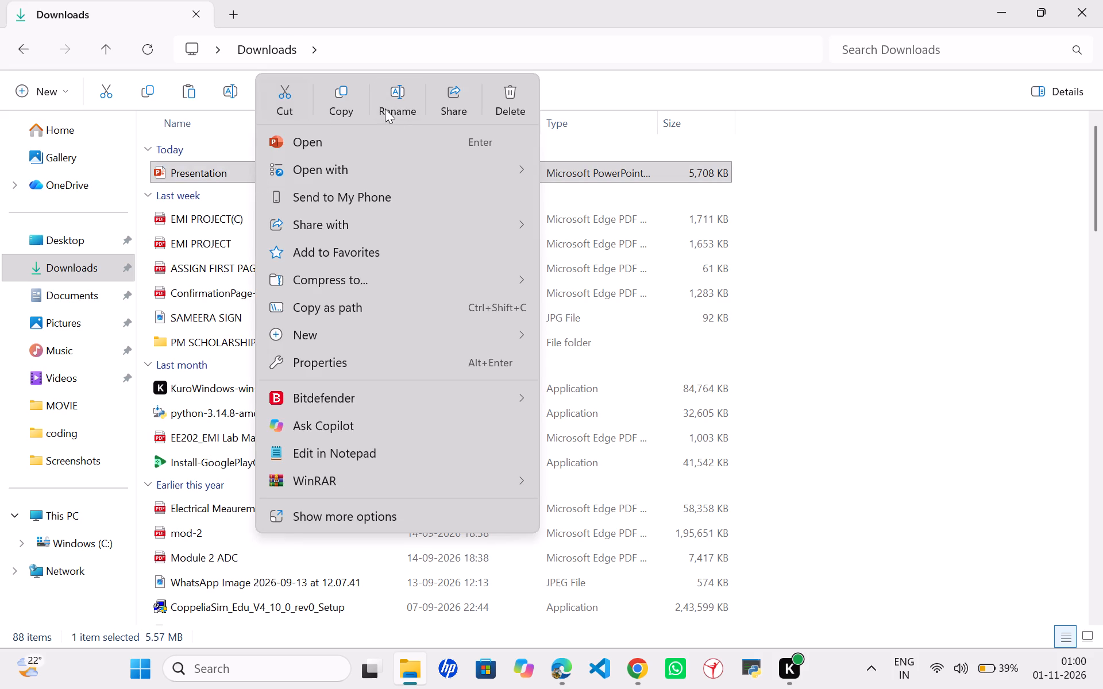
left_click(401, 112)
key("BackSpace")
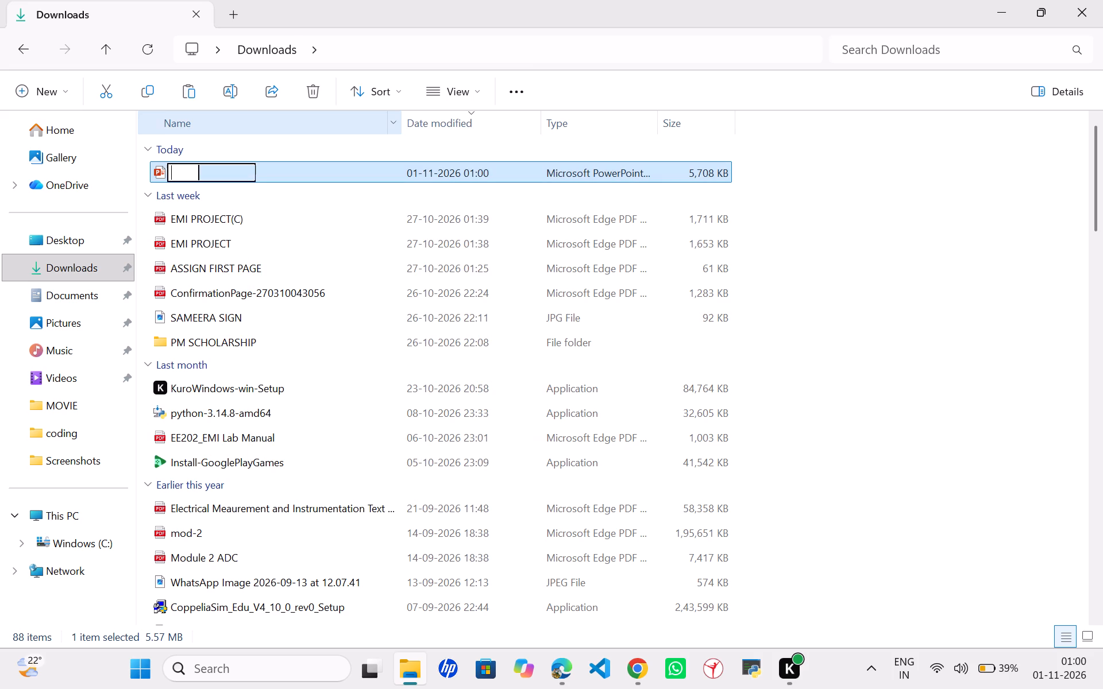
type("EMO")
key("space")
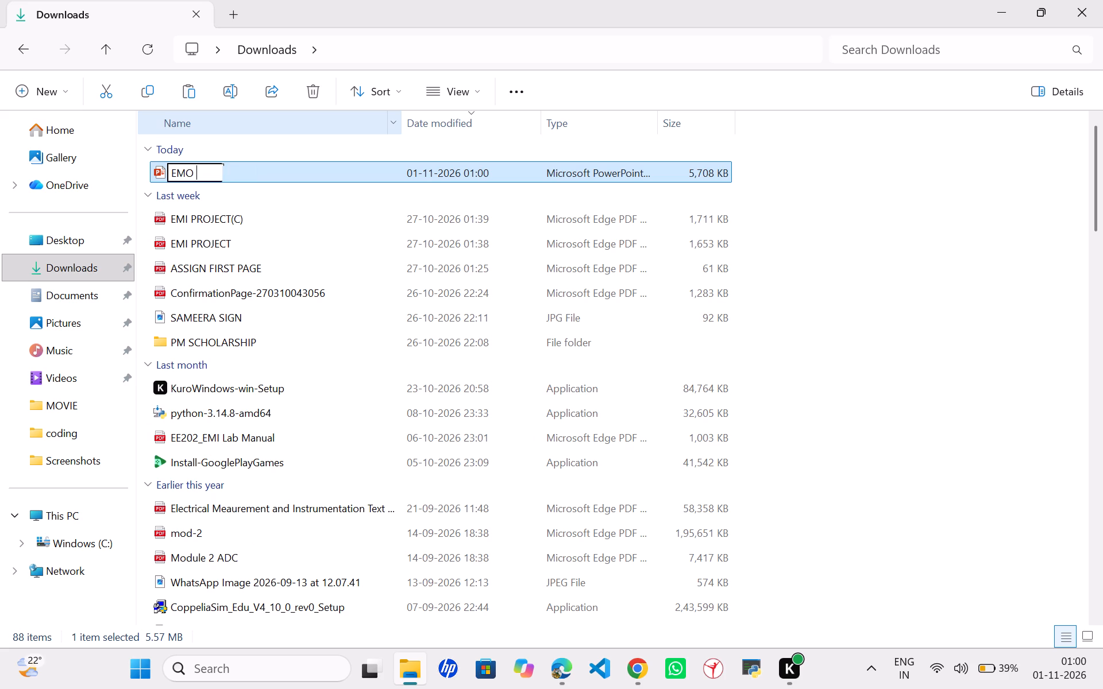
key("BackSpace")
key("BackSpace")
type("I PRESENTIO")
key("BackSpace")
key("BackSpace")
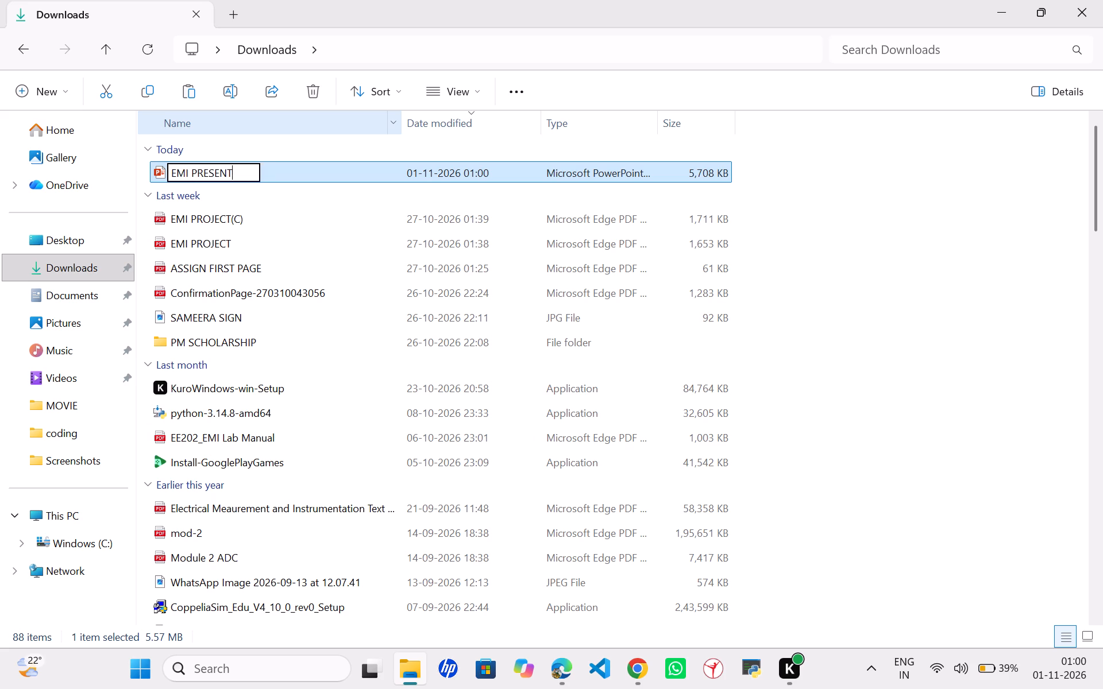
type("ATO")
key("BackSpace")
type("IP")
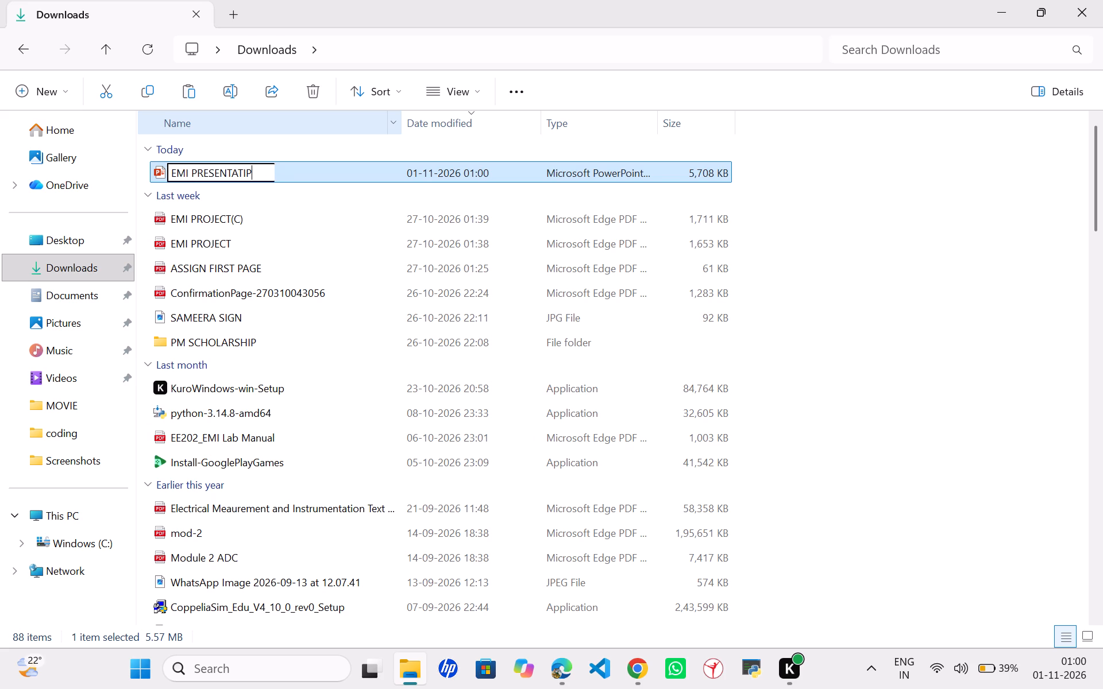
key("BackSpace")
type("ON")
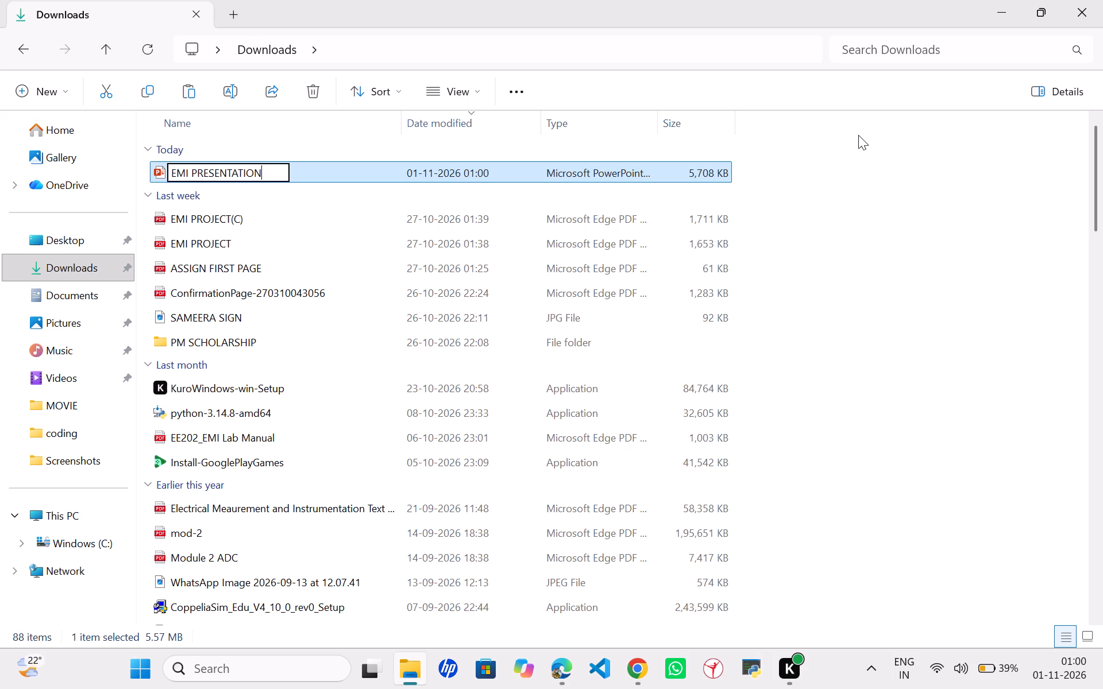
left_click(858, 135)
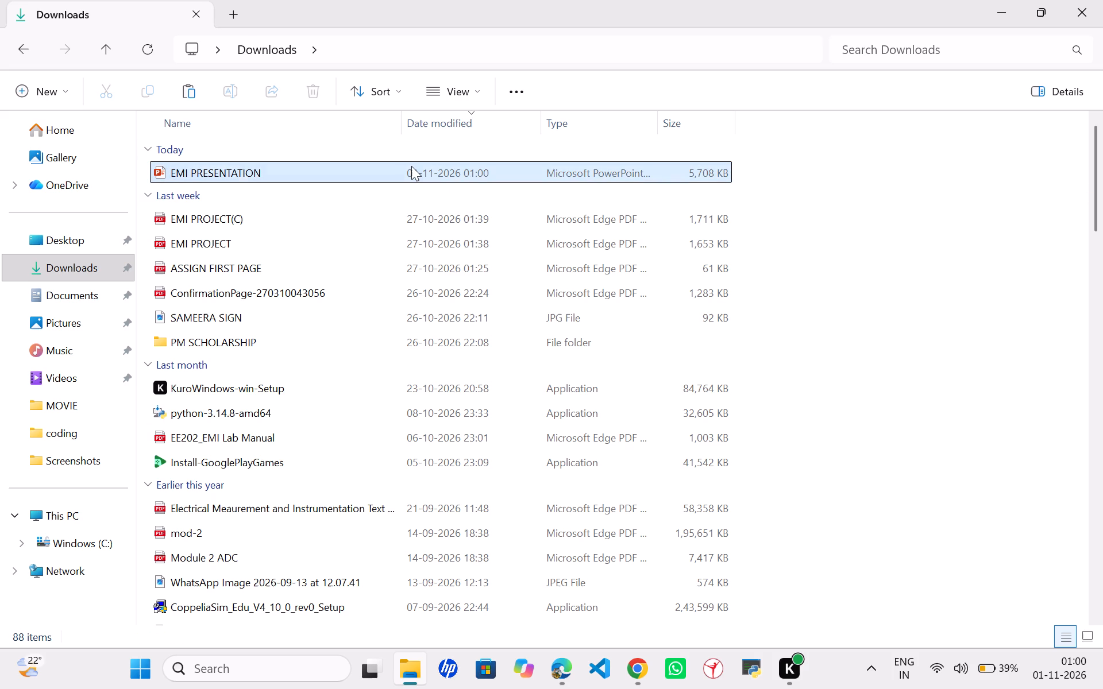
Copy the EMI PRESENTATION file from the Downloads folder.
left_click(411, 166)
right_click(411, 166)
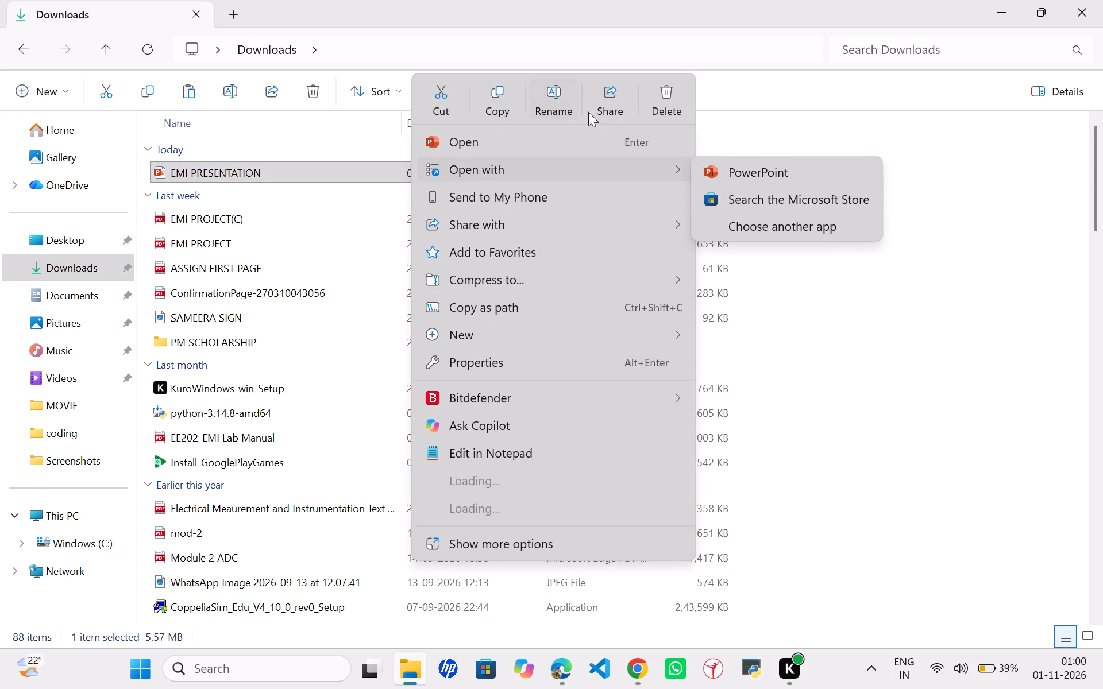
left_click(495, 100)
Leave File Explorer and switch to WhatsApp.
key("alt+Tab")
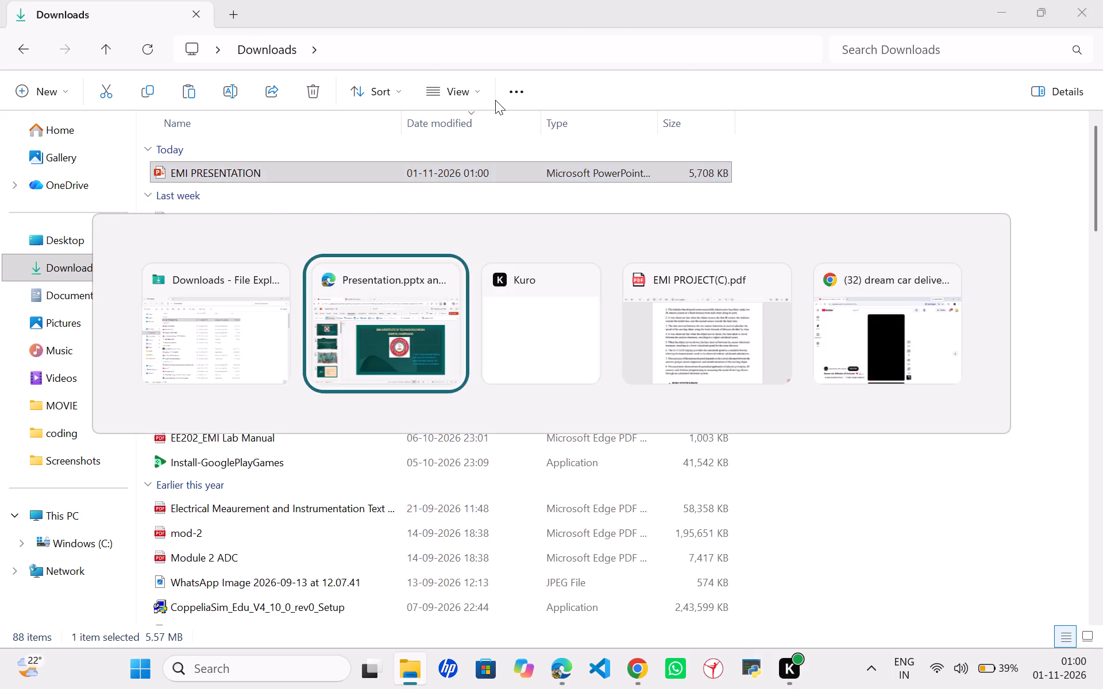
left_click(668, 671)
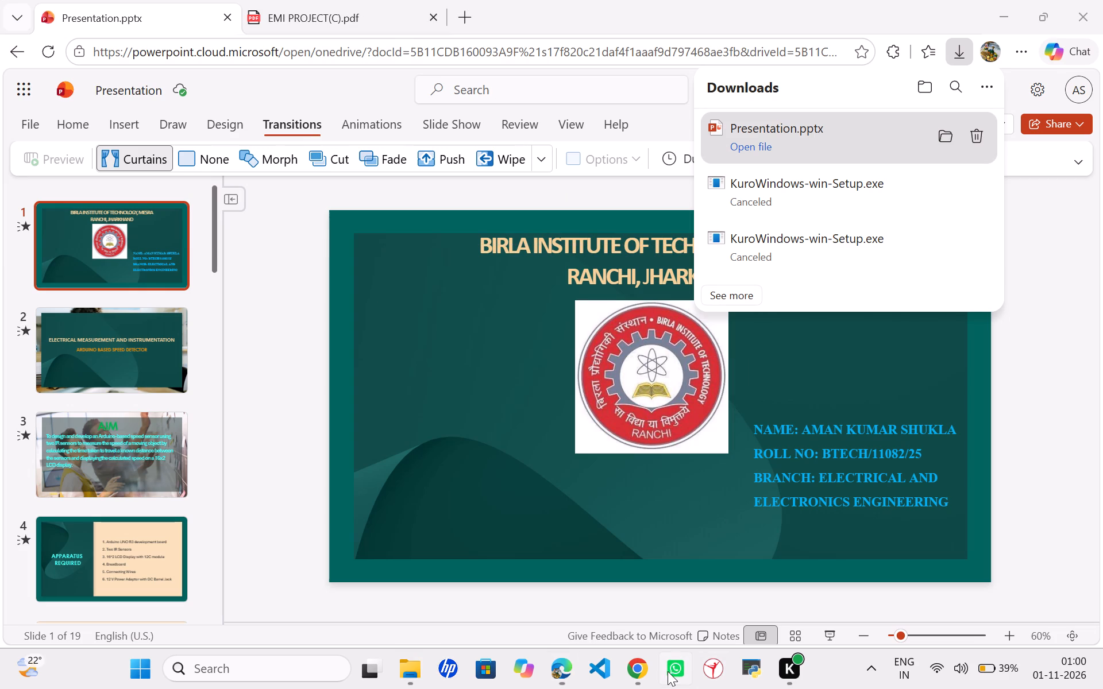